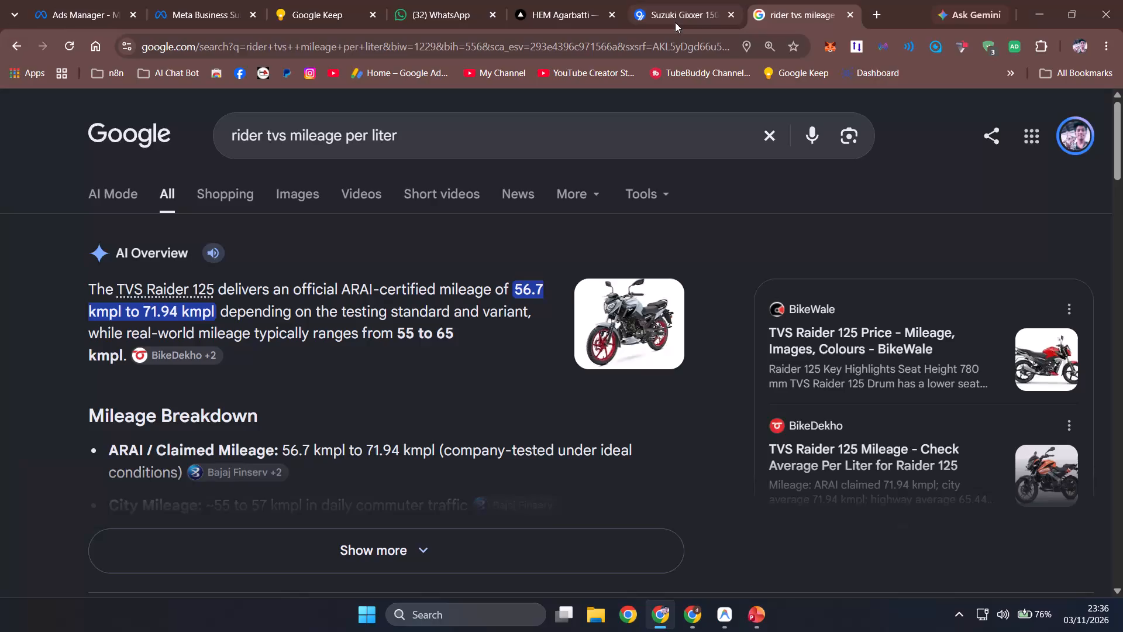
Switch to the HEM Agarbatti brand performance dashboard and set its date range to Today (03 Nov 2026).
click(597, 0)
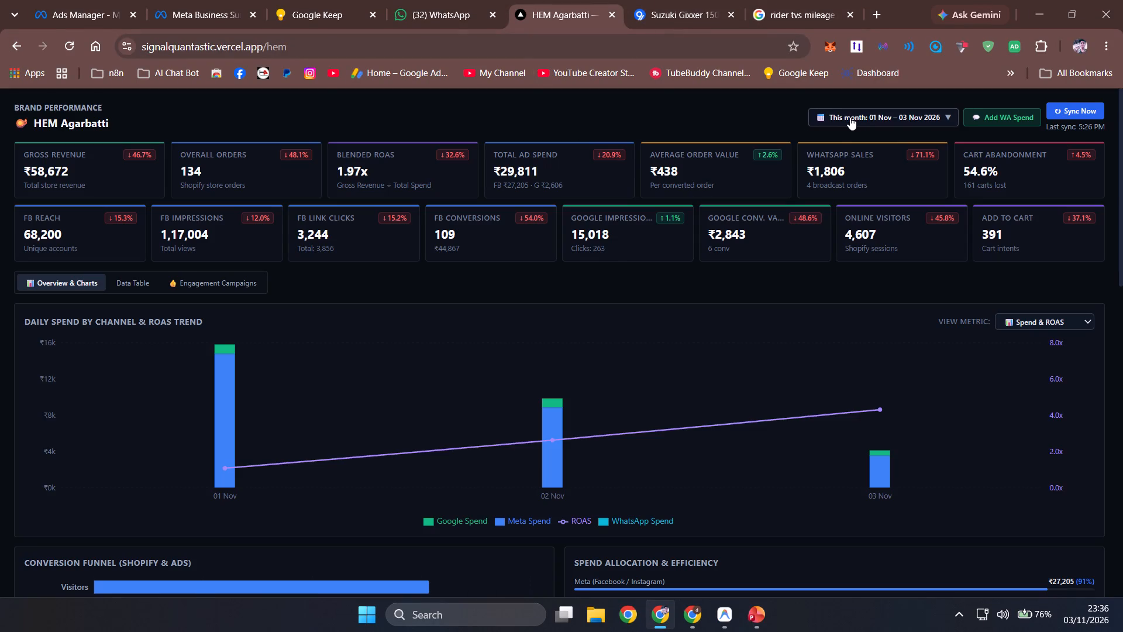
click(660, 160)
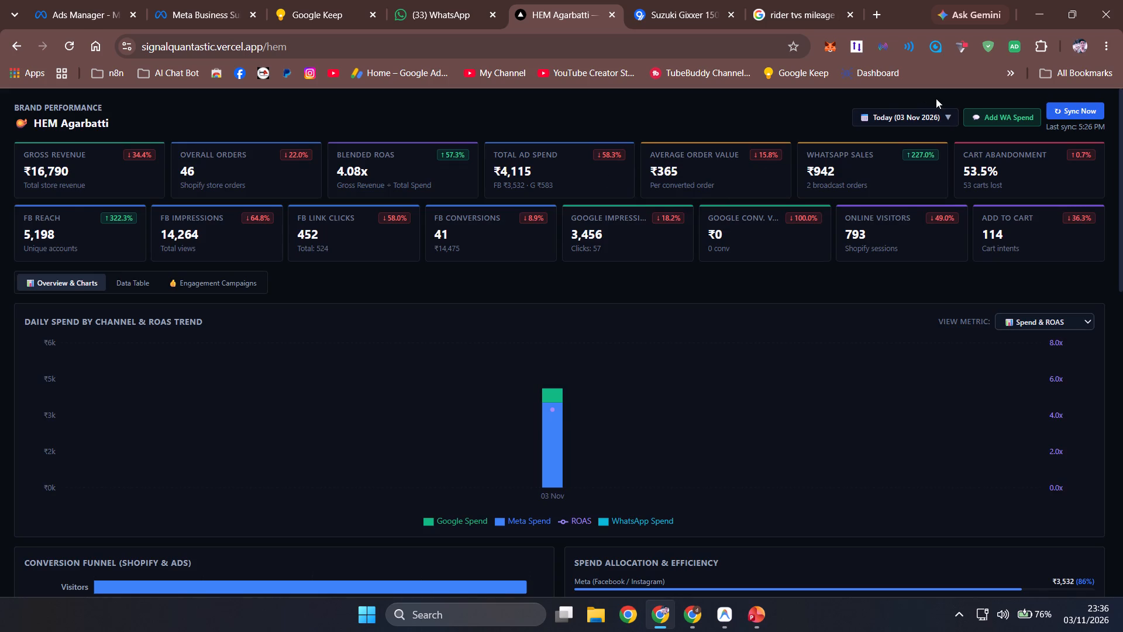
Start a data sync for the HEM Agarbatti dashboard.
click(1066, 115)
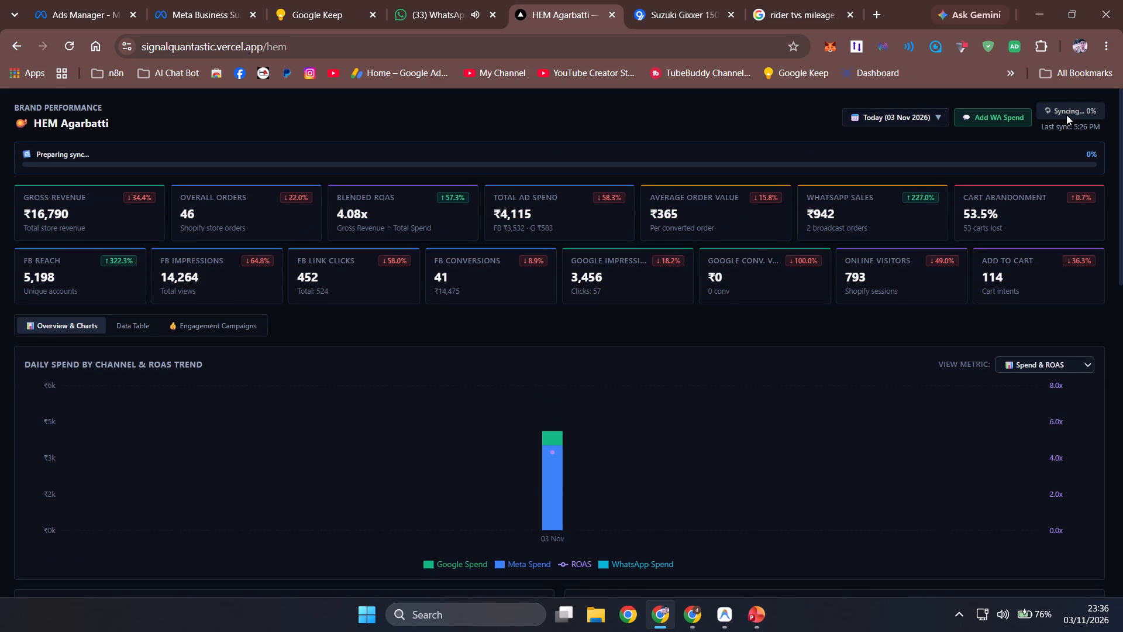
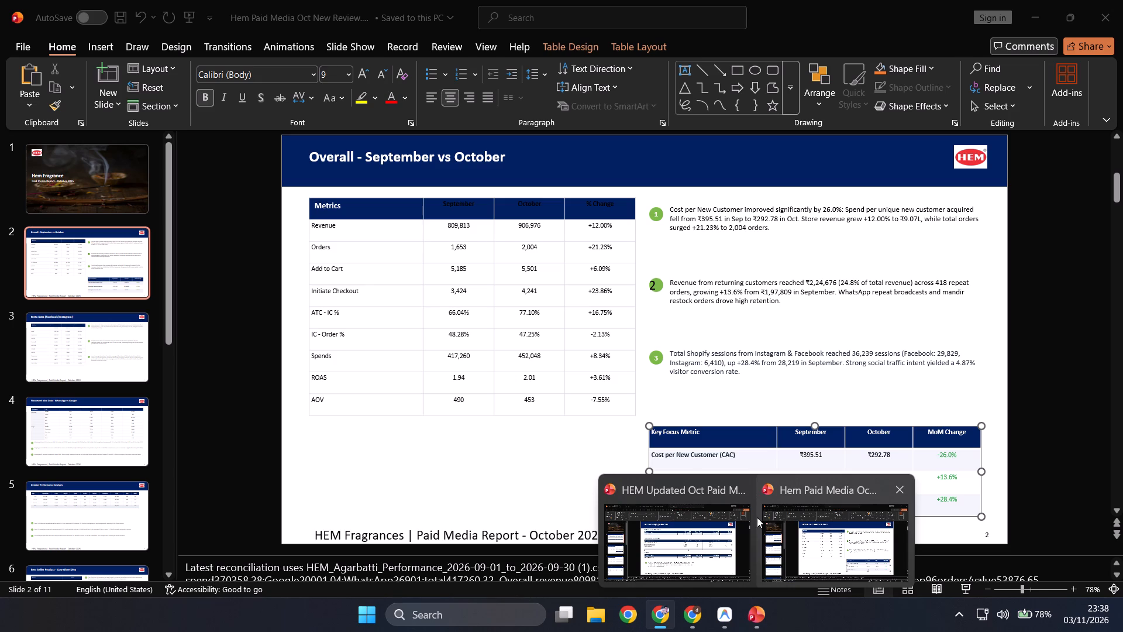
Switch to the HEM Updated Oct Paid Media Review presentation in PowerPoint and close it.
click(721, 513)
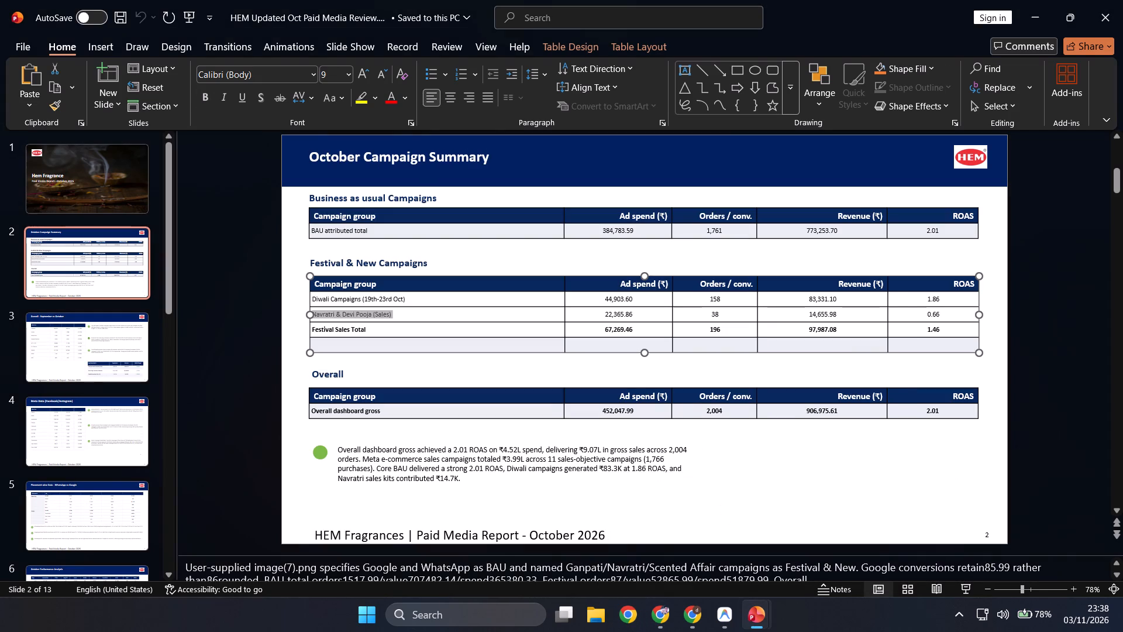
click(1122, 0)
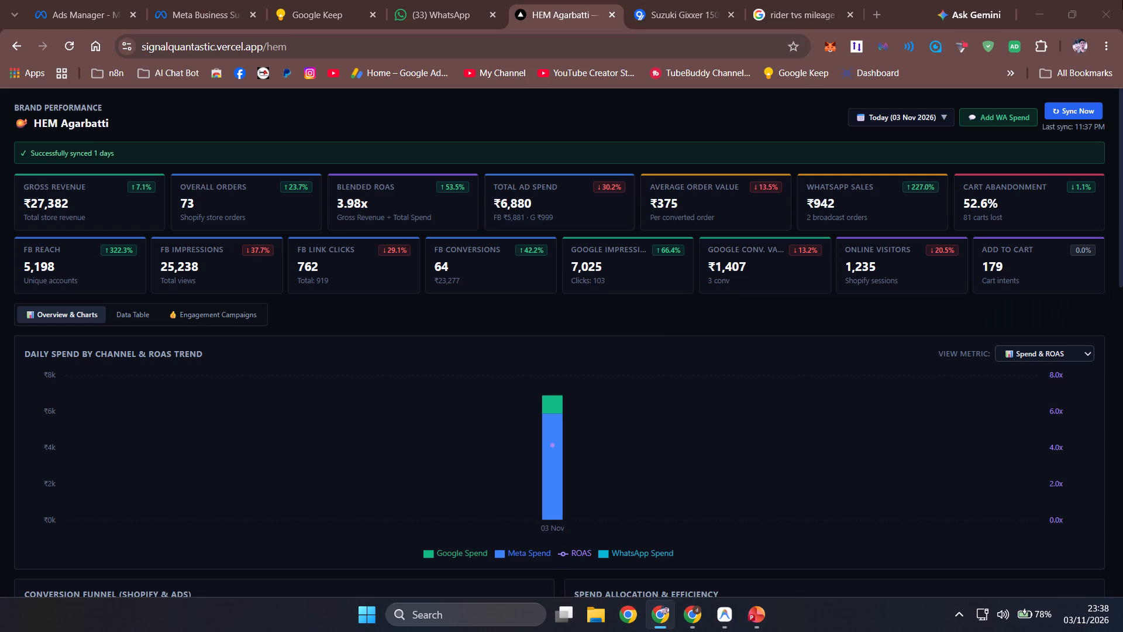
In the Hem Paid Media Oct New Review presentation, set the September header text in slide 2's Metrics table to white.
click(767, 626)
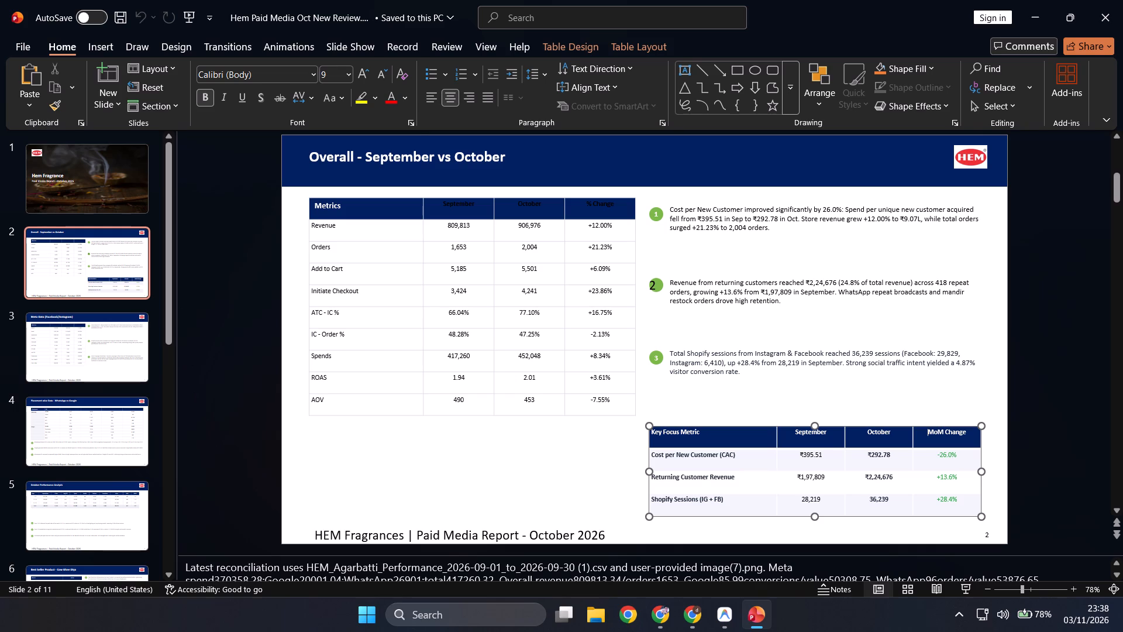
double_click(467, 206)
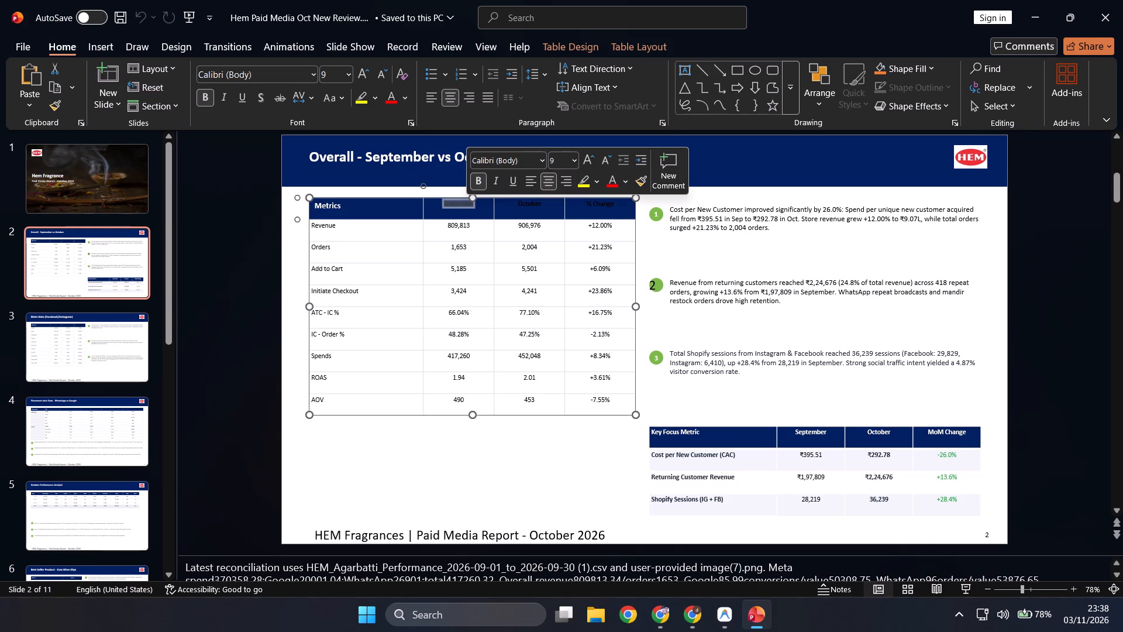
click(629, 181)
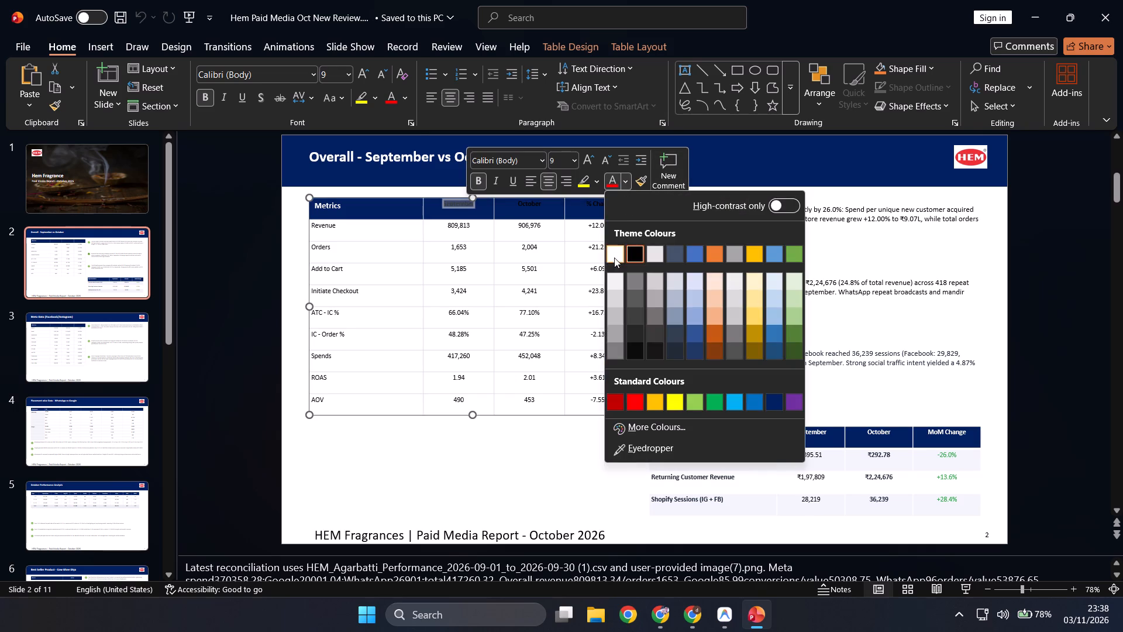
click(614, 257)
click(528, 203)
double_click(530, 205)
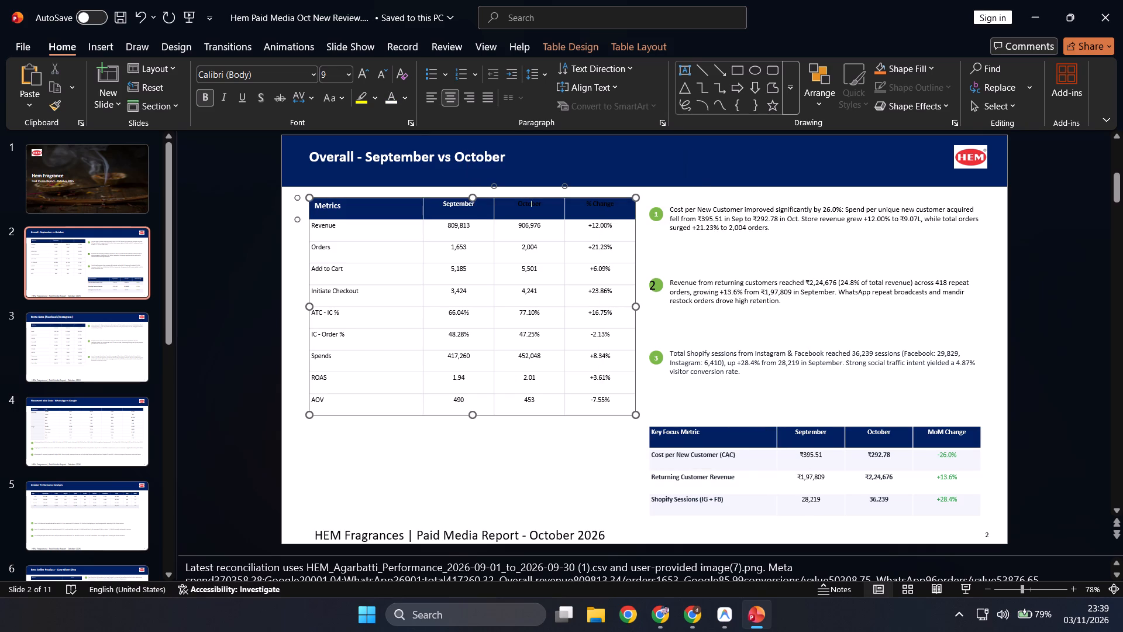
Examine the tables and their headers on the Meta Data, Placement wise Data and October Performance Analysis slides.
click(133, 356)
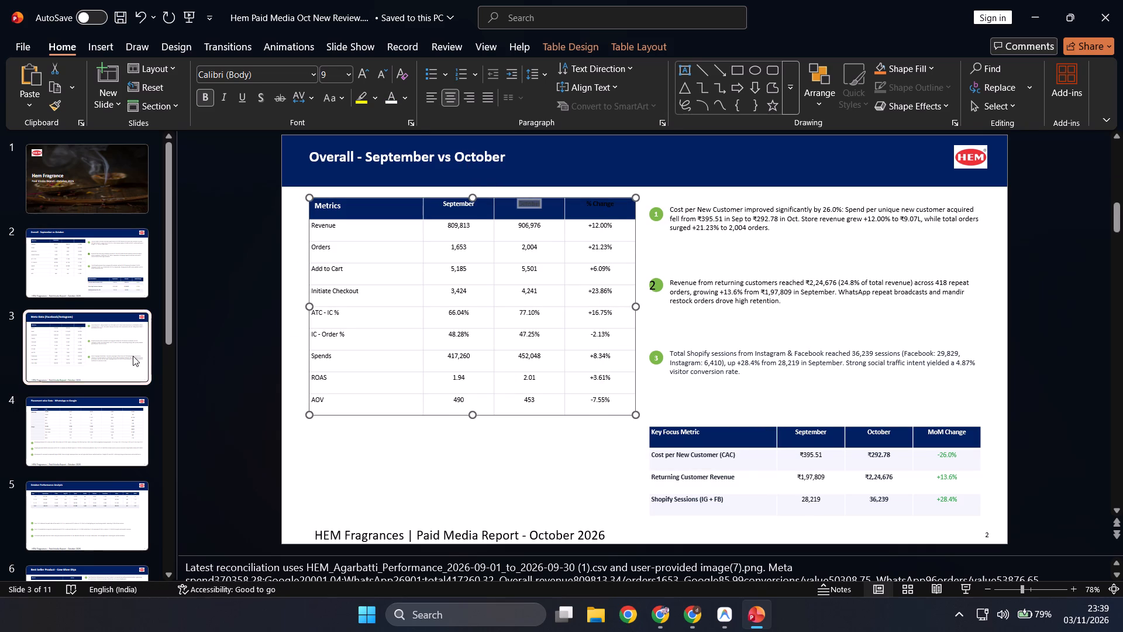
click(71, 435)
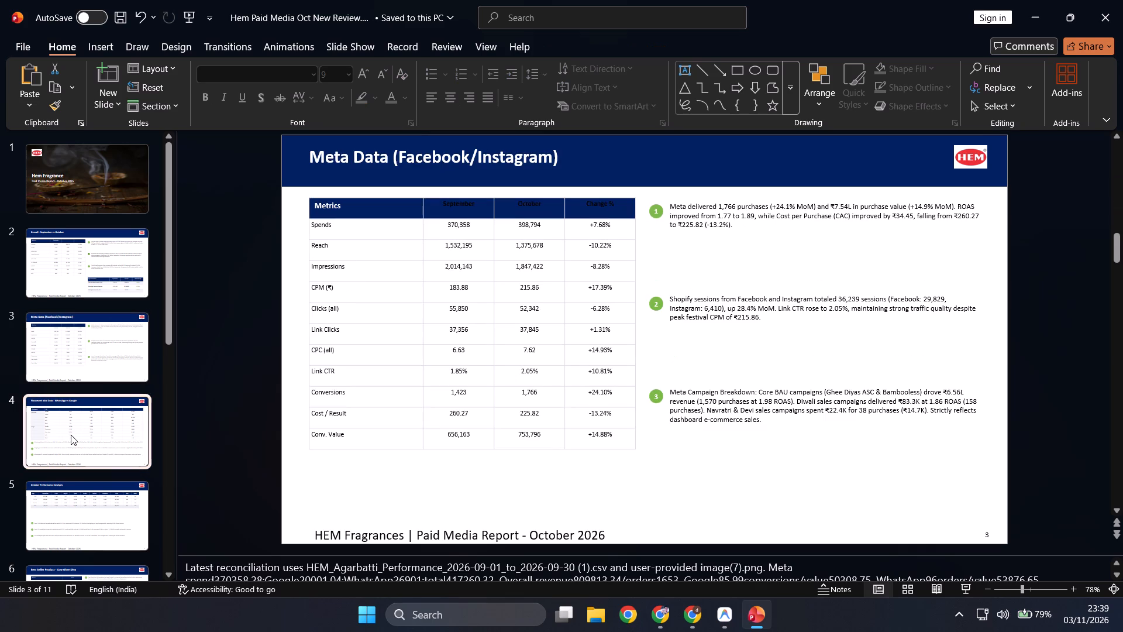
scroll(68, 463, down, 1)
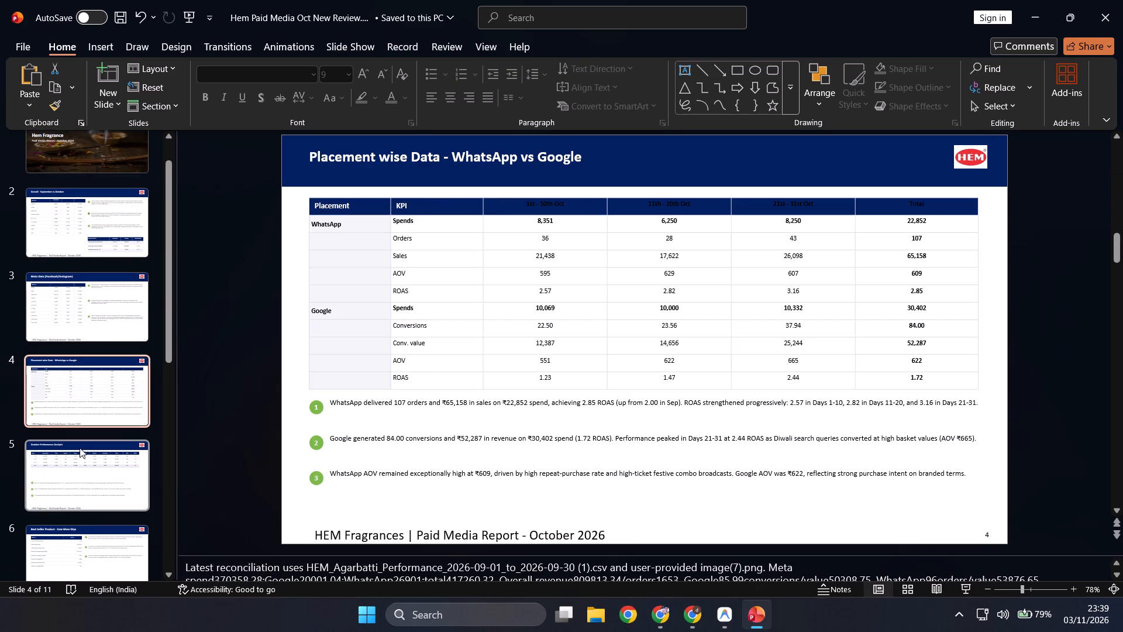
click(74, 459)
click(85, 394)
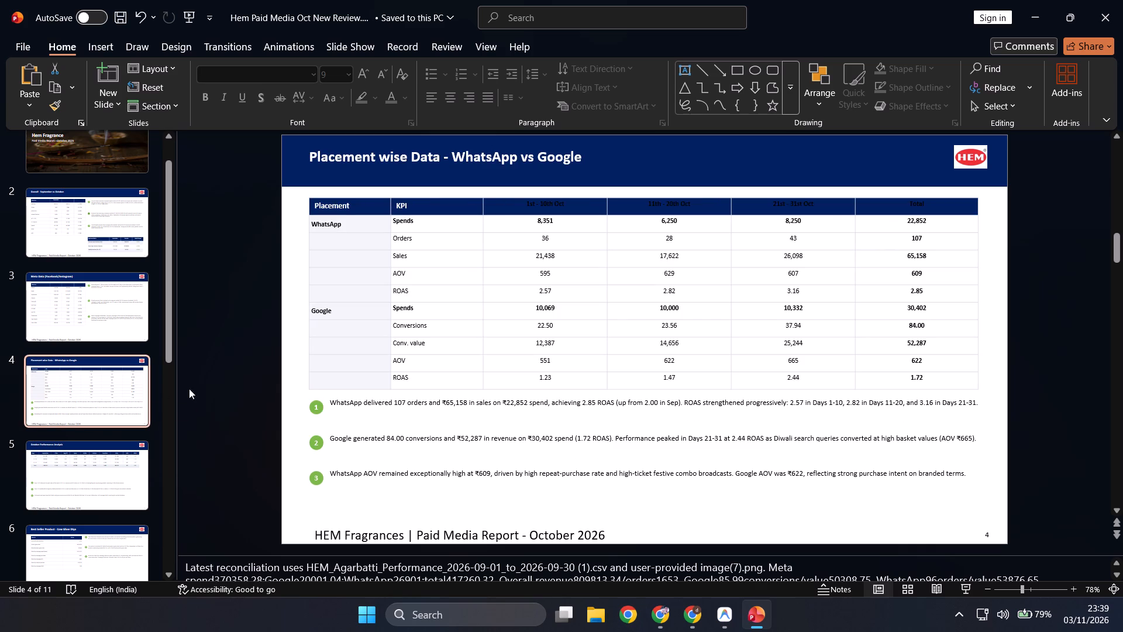
click(97, 476)
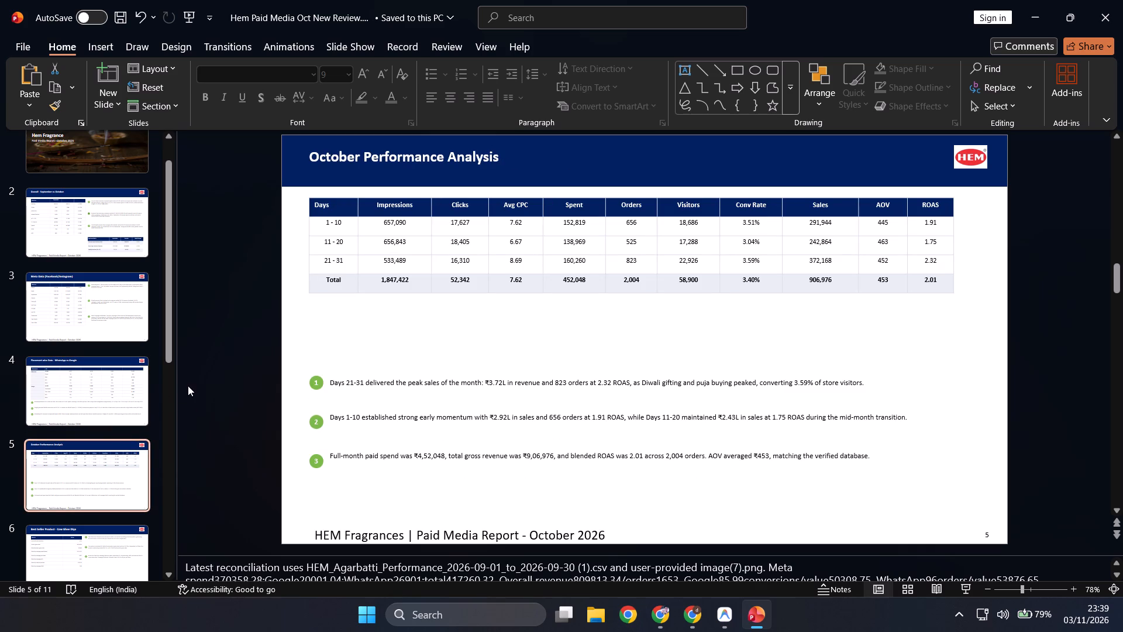
click(115, 407)
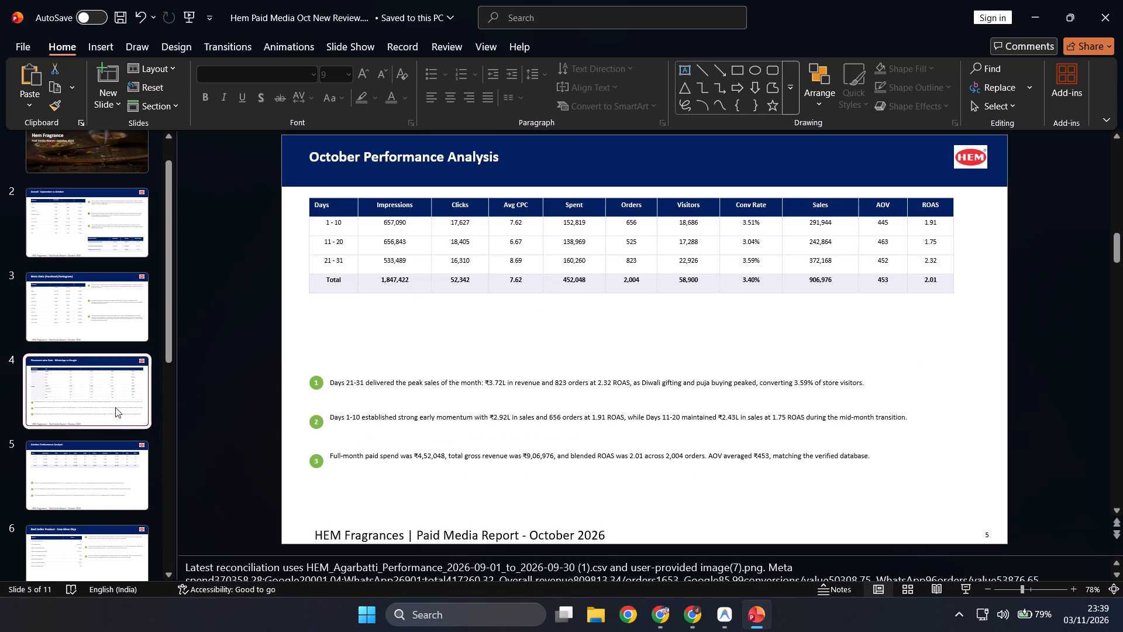
click(87, 466)
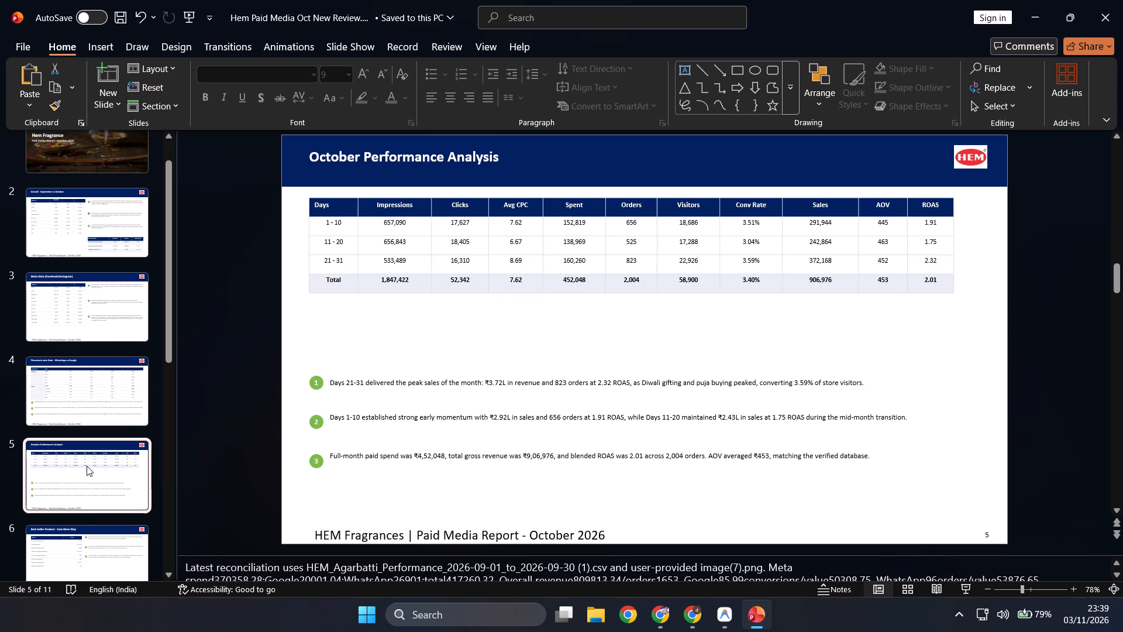
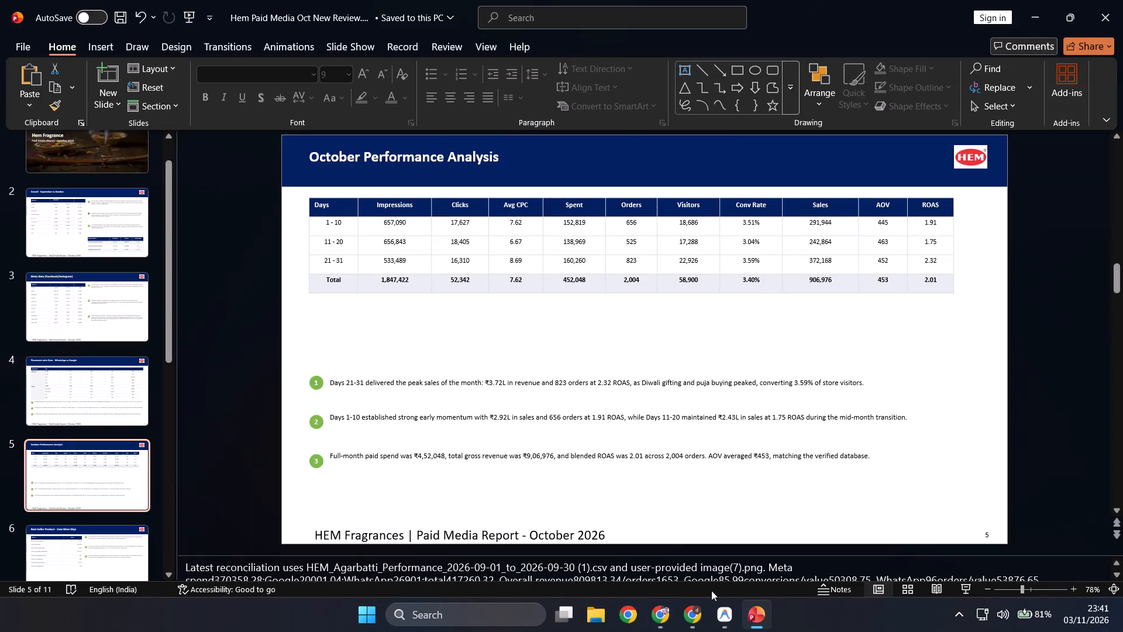
Switch to Google Keep in the browser and open the pinned note that begins with "CVR 10%" for editing.
click(666, 623)
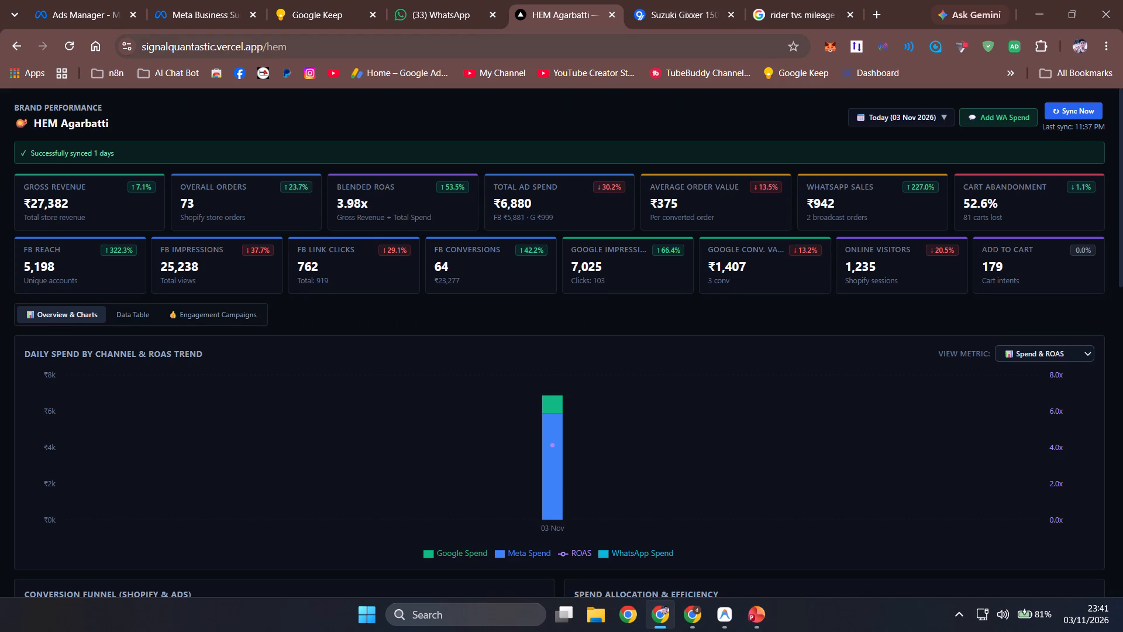
click(333, 0)
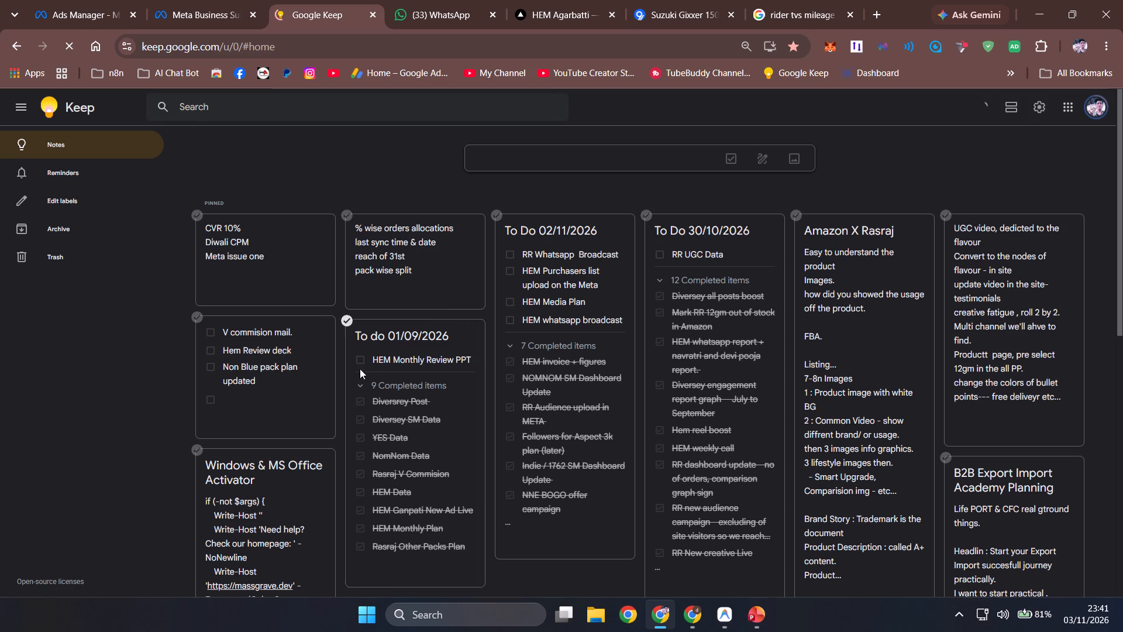
click(262, 254)
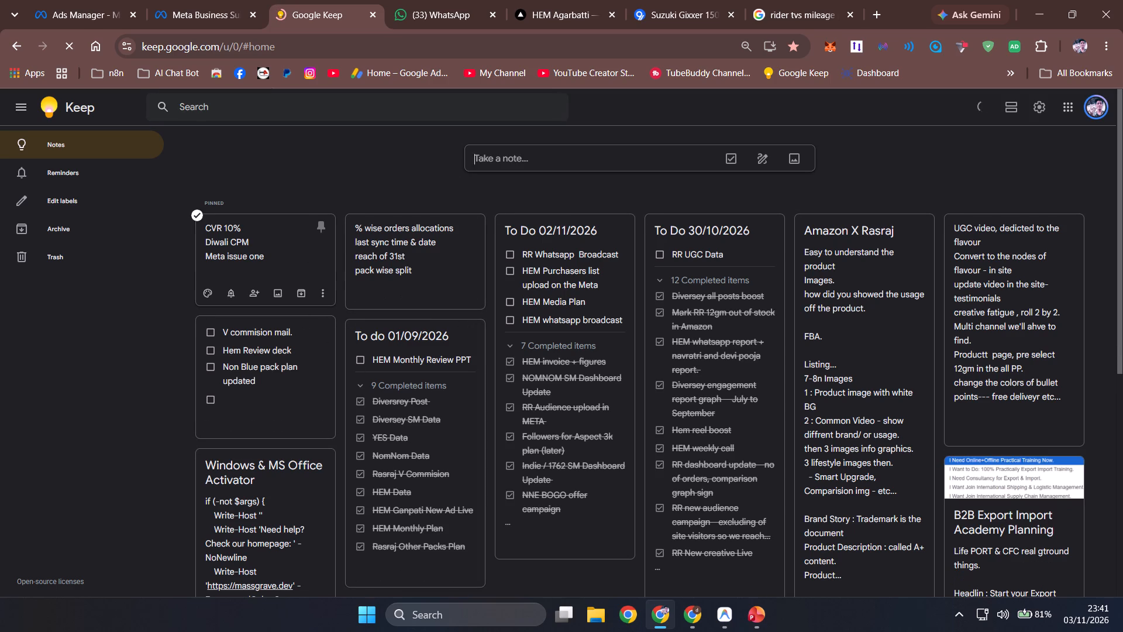
click(501, 270)
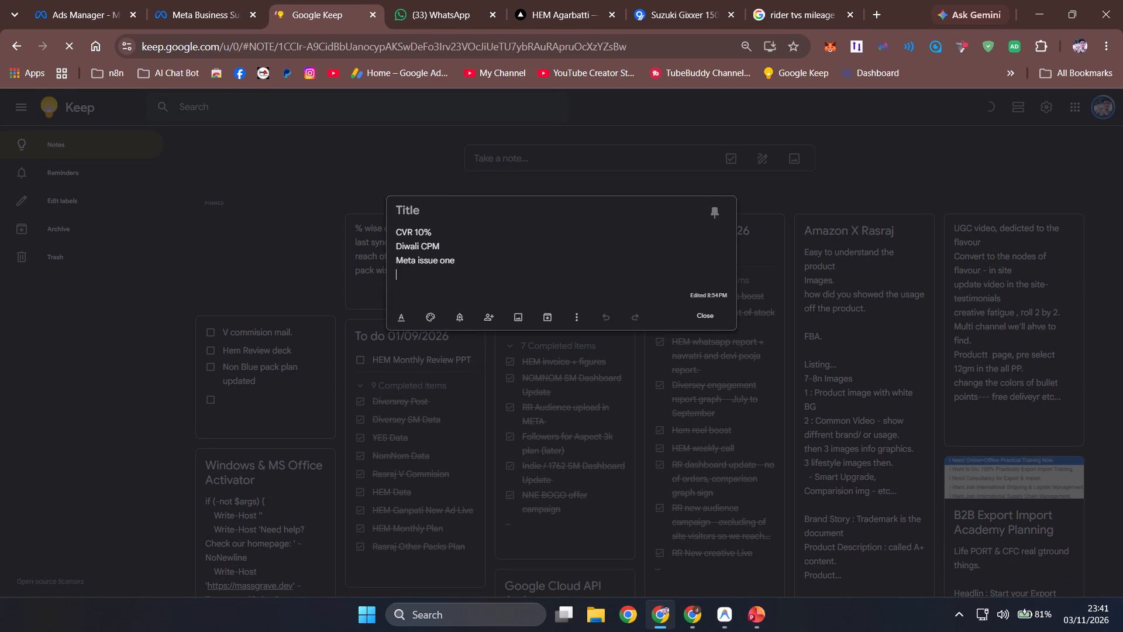
Below the note's existing lines, leave a gap and add the bulleted line "- Return VS New Aud".
key(Return)
key(Return)
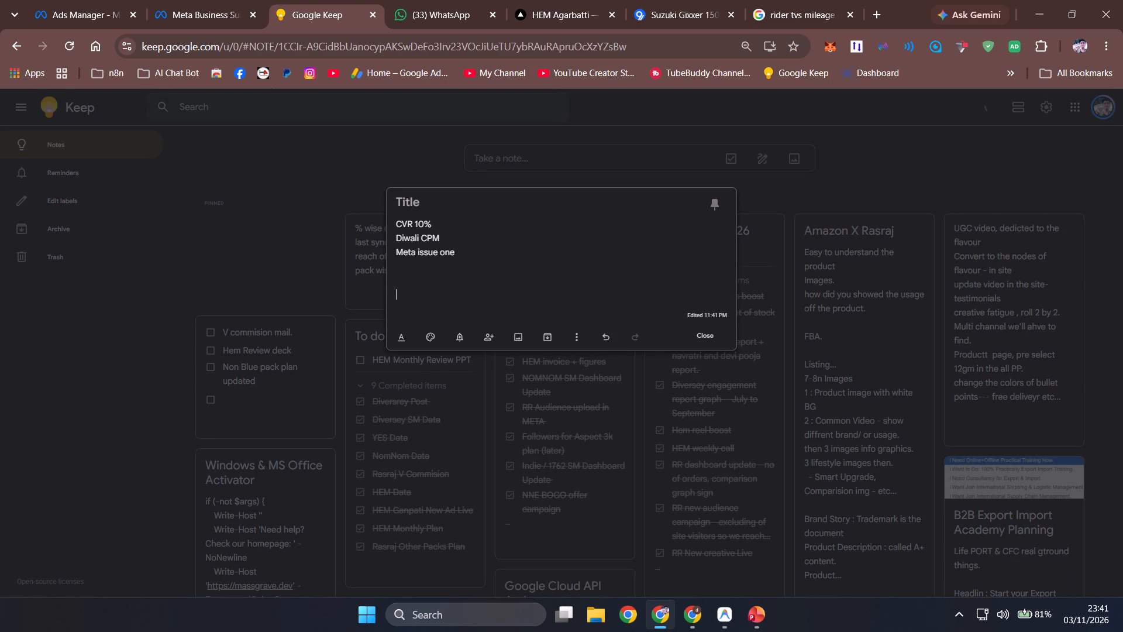
text(Return)
key(space)
text(VS)
key(space)
text(New Aud)
key(Return)
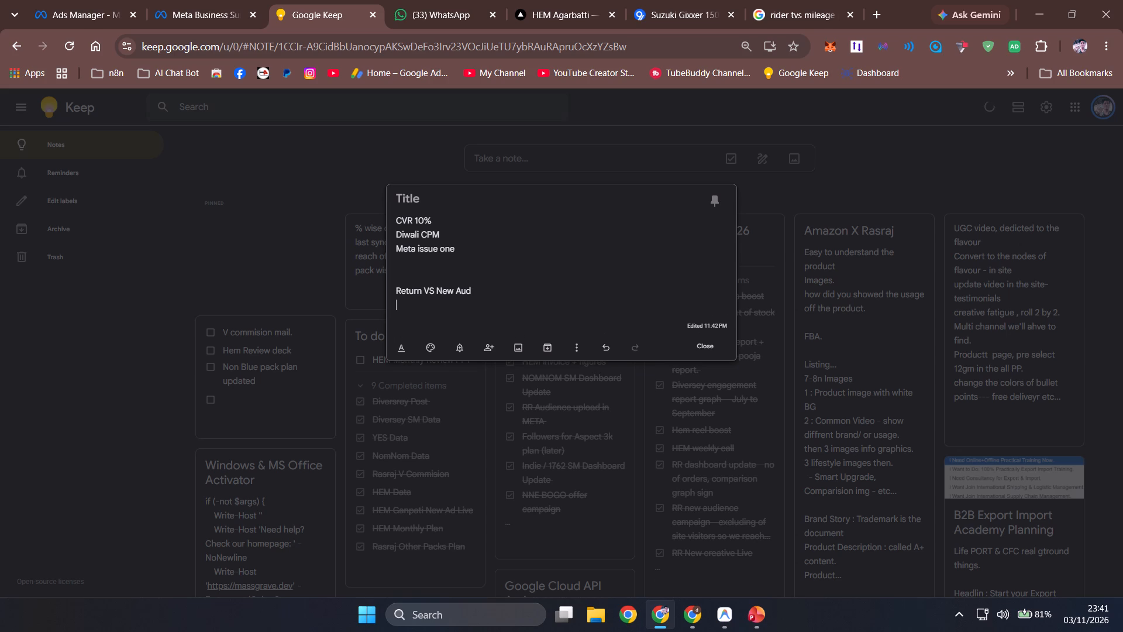
key(Up)
text(-)
key(space)
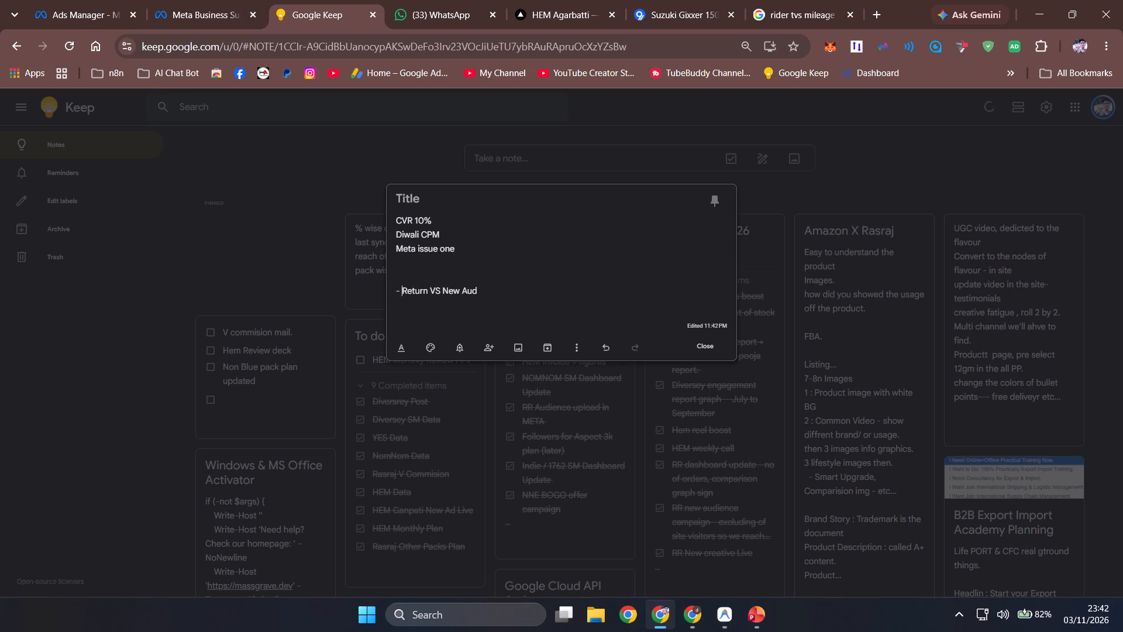
Add a second bulleted line reading "- Products Pind fall" and start a new line below it.
key(Down)
text(-)
key(space)
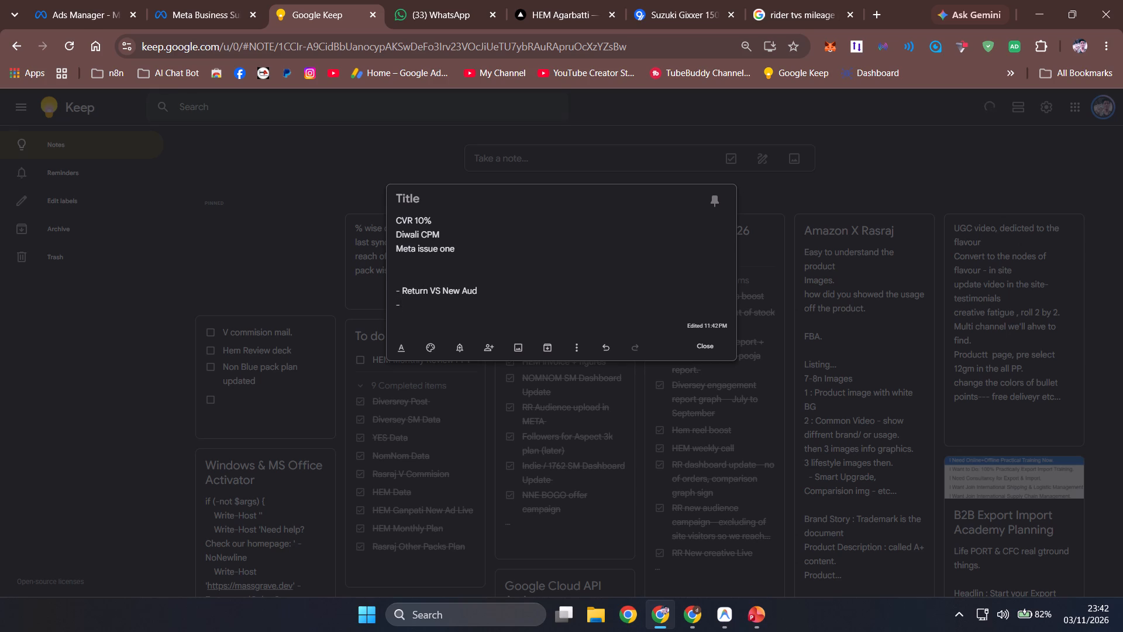
text(Products)
key(space)
key(BackSpace)
key(space)
text(Pind fall)
key(space)
key(Return)
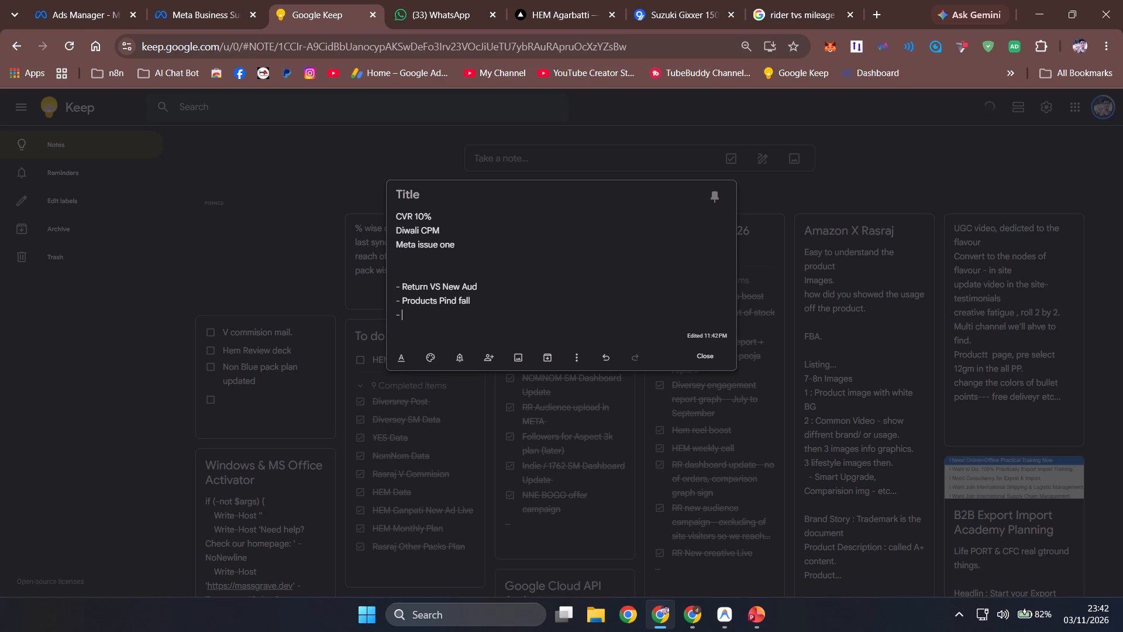
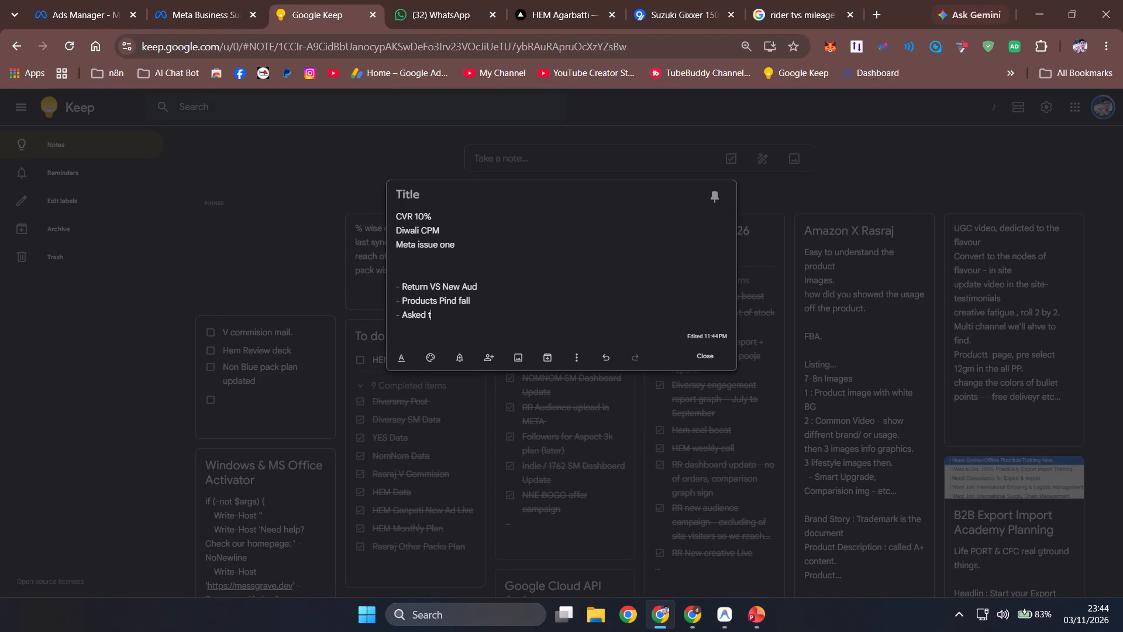
Complete the third bulleted line so it reads "- Asked for the offer : Ind sale" and start a new bullet below it.
key(BackSpace)
key(BackSpace)
key(BackSpace)
text(for the)
key(space)
text(offer)
key(space)
text(:)
key(space)
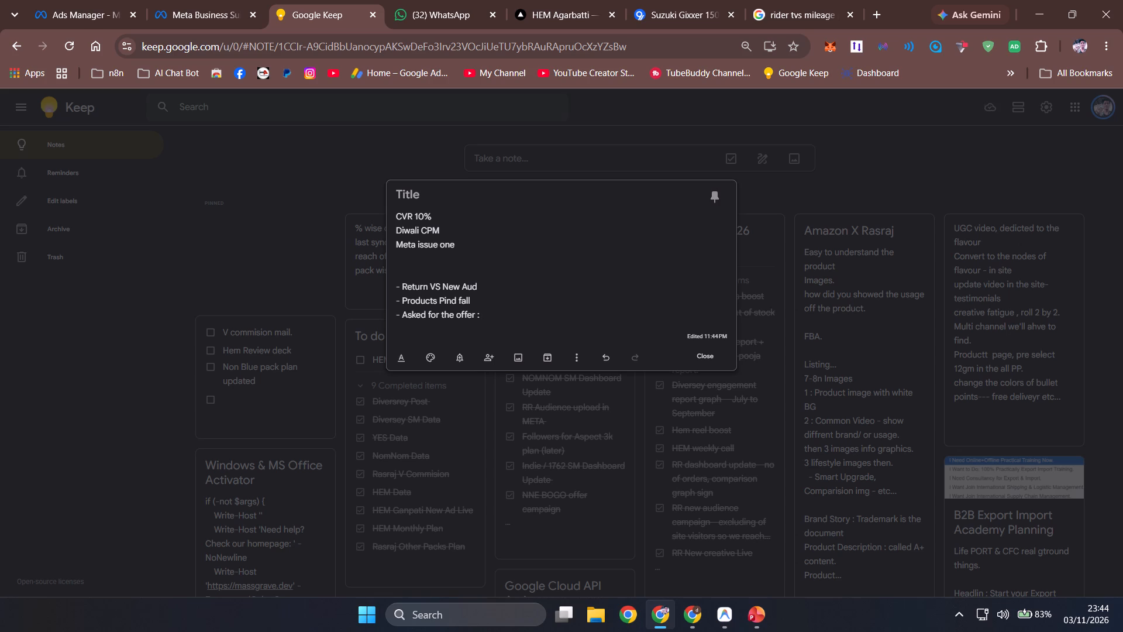
text(Ind)
key(space)
text(sale)
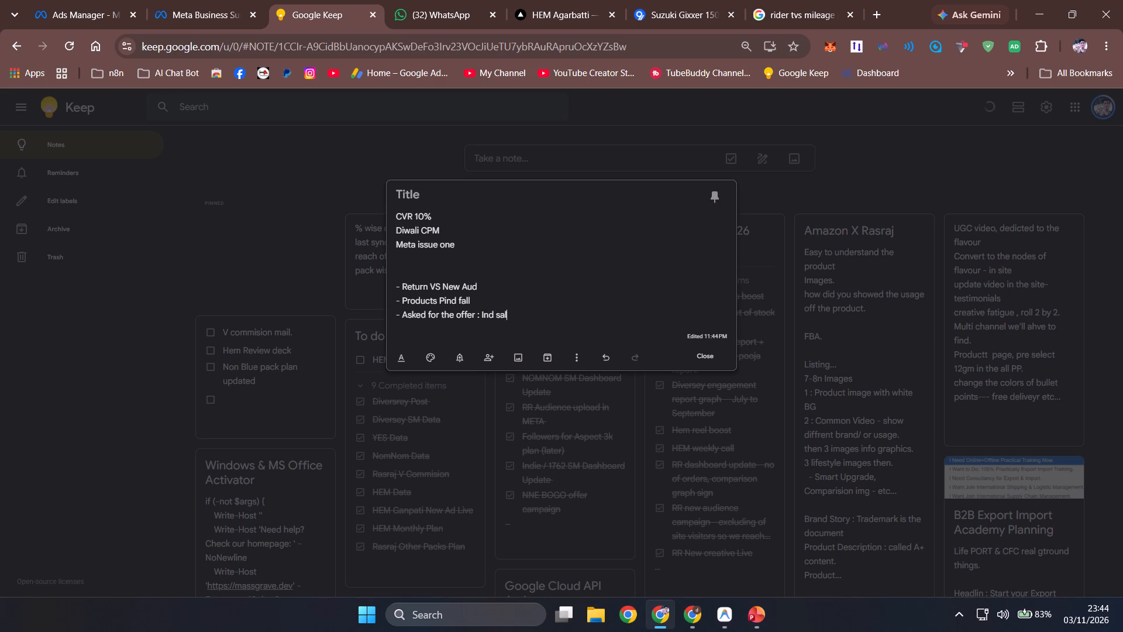
key(space)
key(Return)
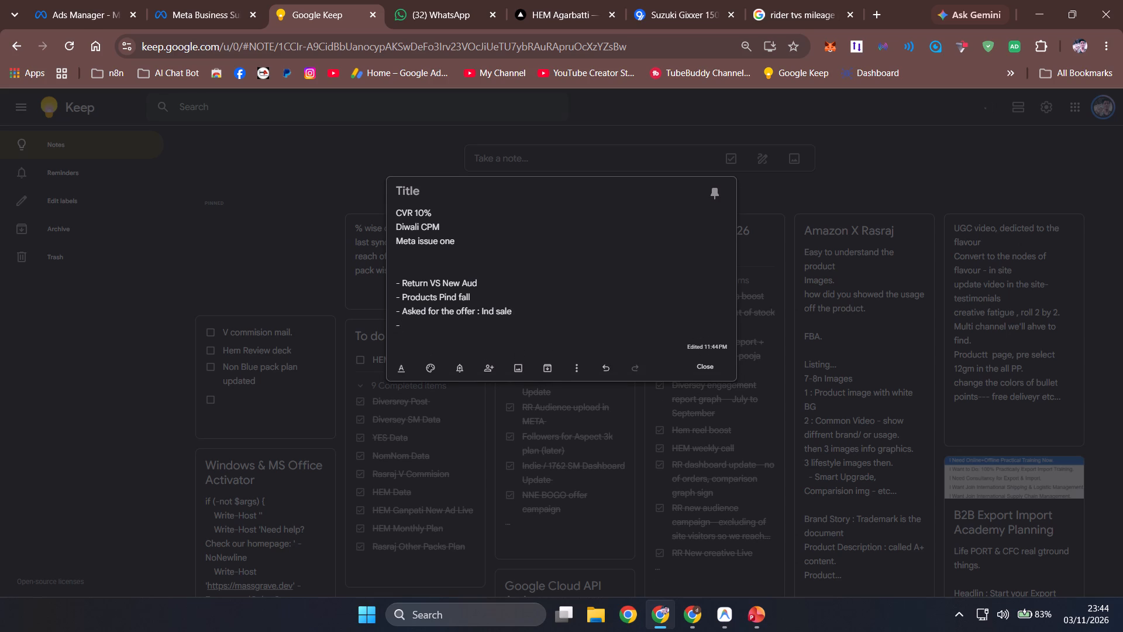
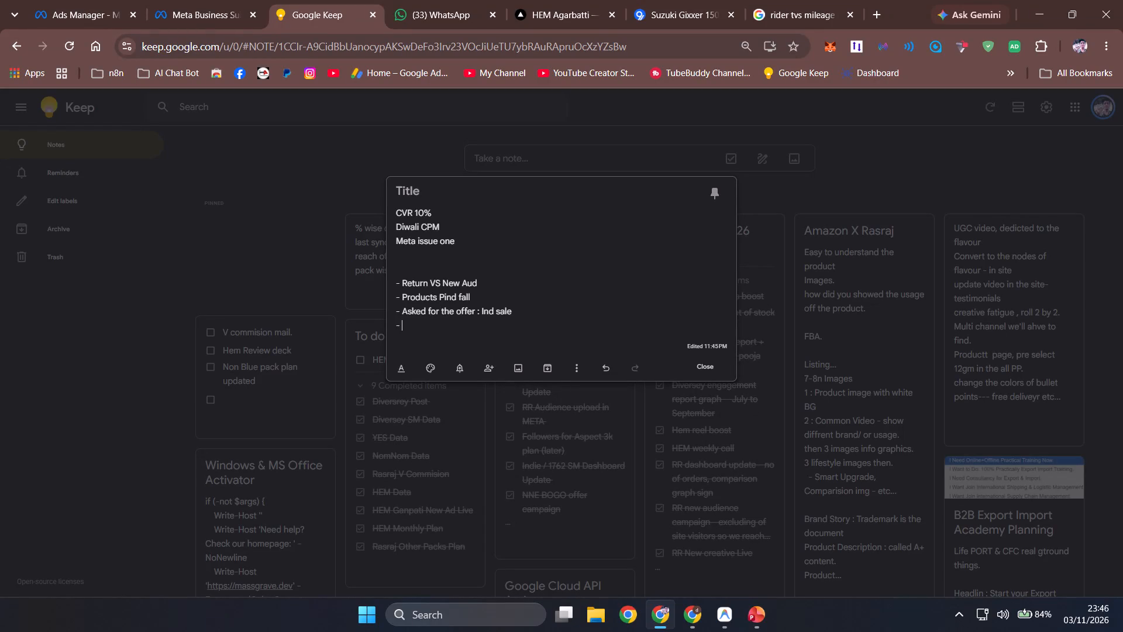
Write "Repeat cx increases AOV" as the fourth bulleted line of the note and start a new bullet below it.
text(Repeat cx)
key(space)
text(increase ])
key(BackSpace)
key(BackSpace)
text(s)
key(space)
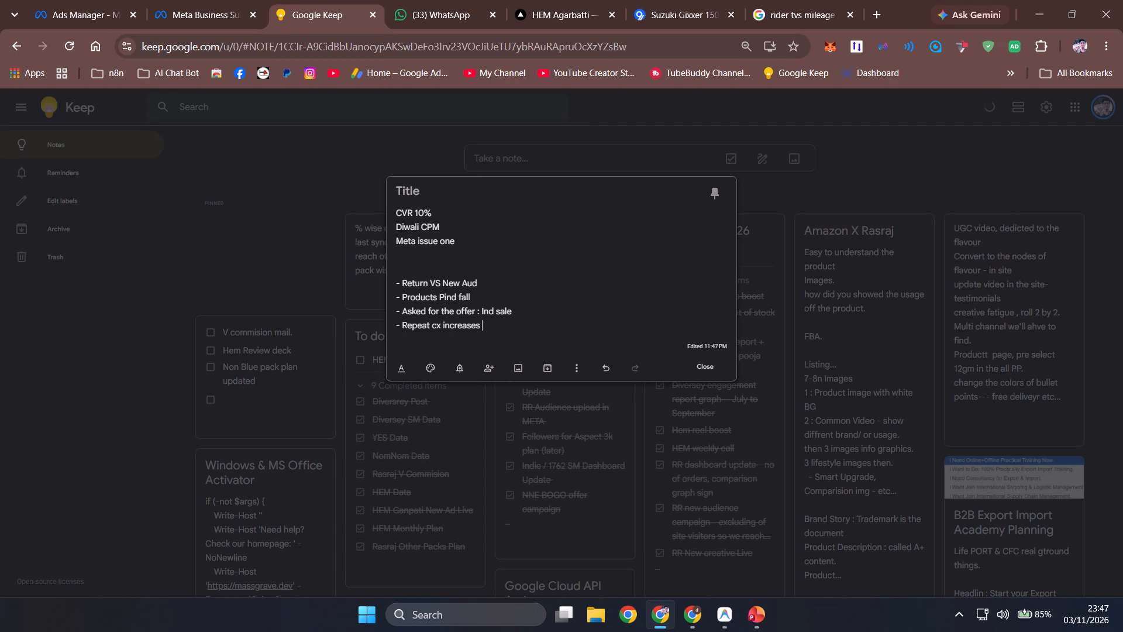
text(AOV)
key(Return)
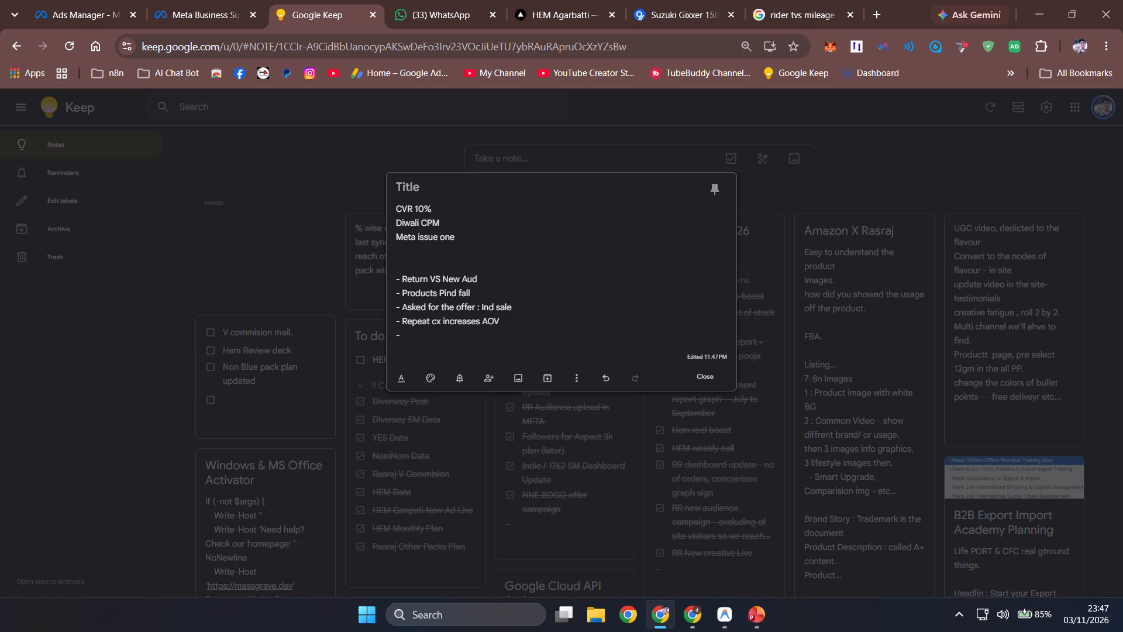
Write "New Product launches" as the fifth bulleted line of the note and start a new bullet below it.
text(New Products)
key(space)
key(BackSpace)
key(BackSpace)
key(space)
text(launches)
key(space)
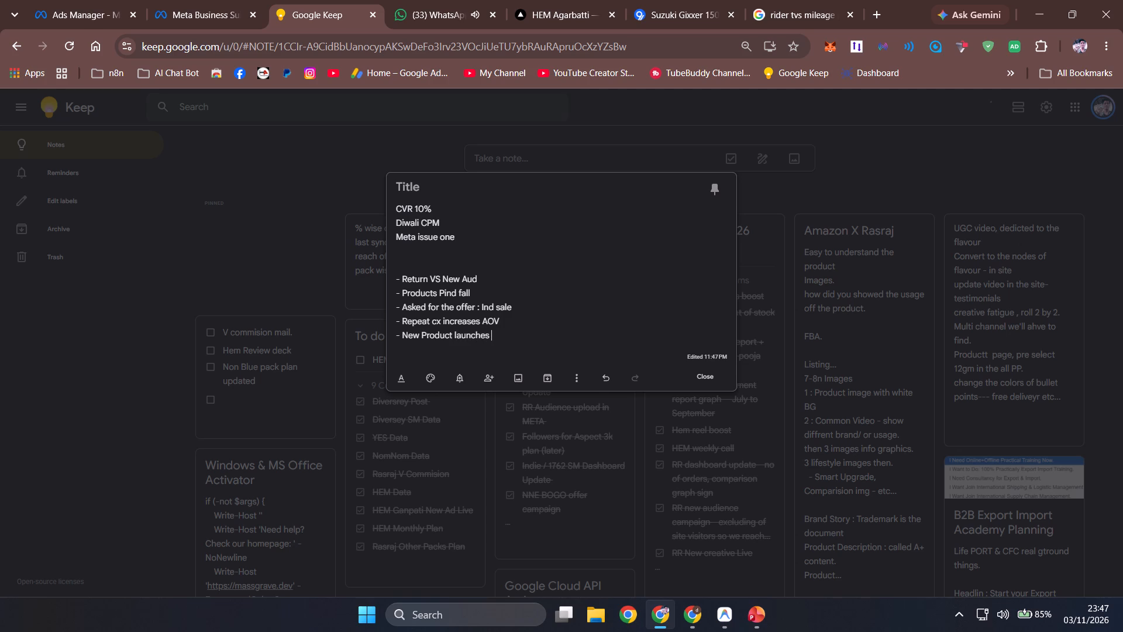
key(Return)
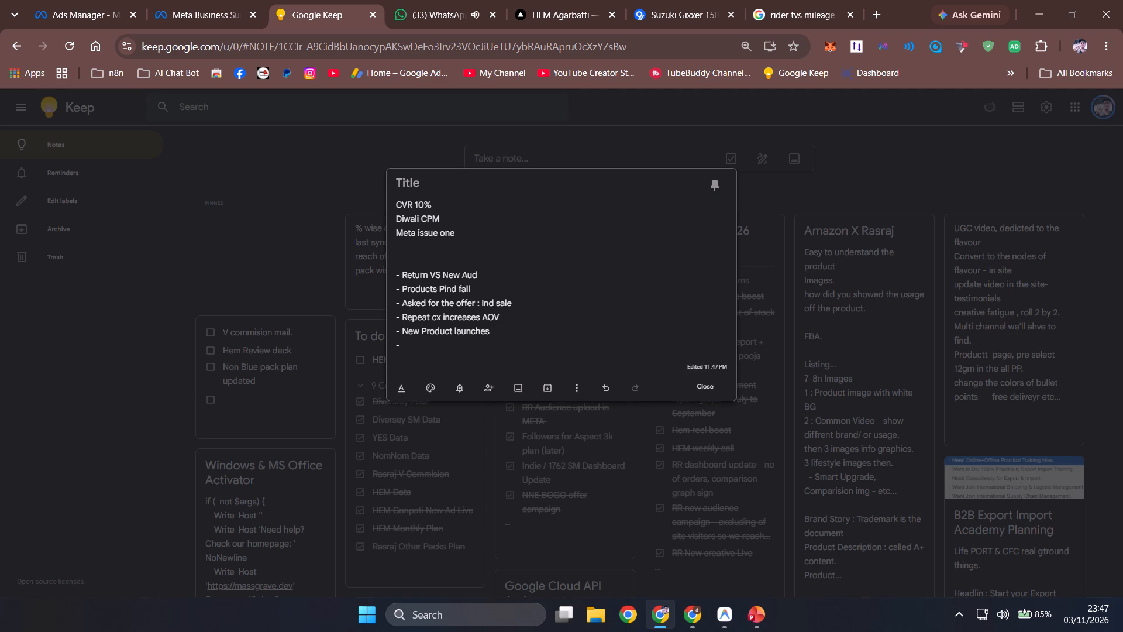
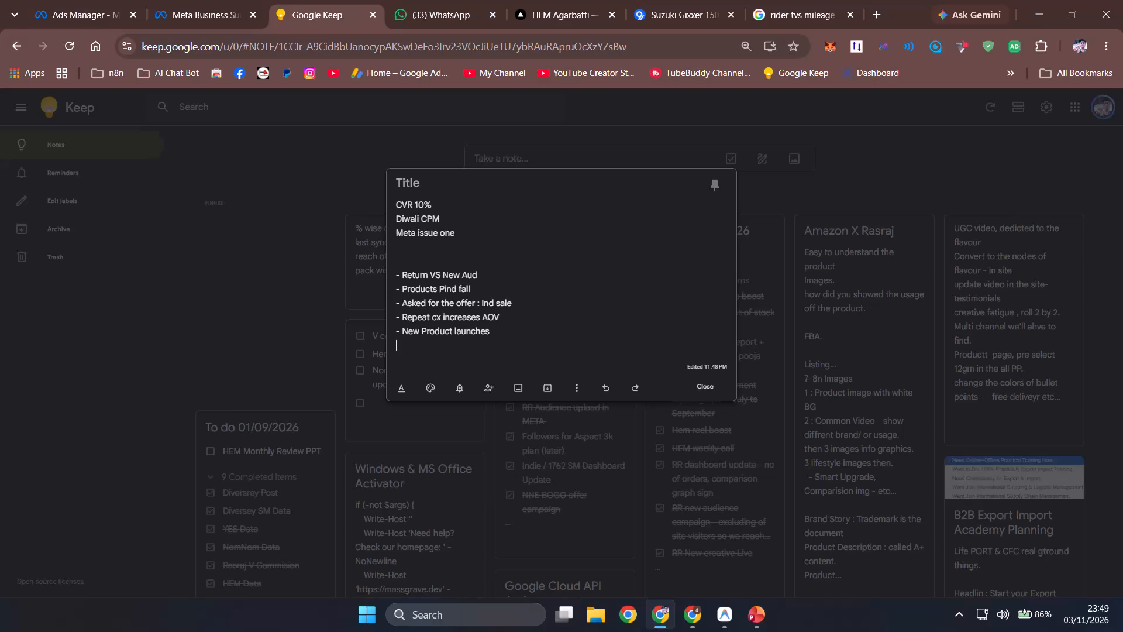
Write "This year VS Last Year" as the sixth line of the note's list, with an empty line below and a leading dash.
text(This year VS Last Year)
key(space)
key(BackSpace)
key(Return)
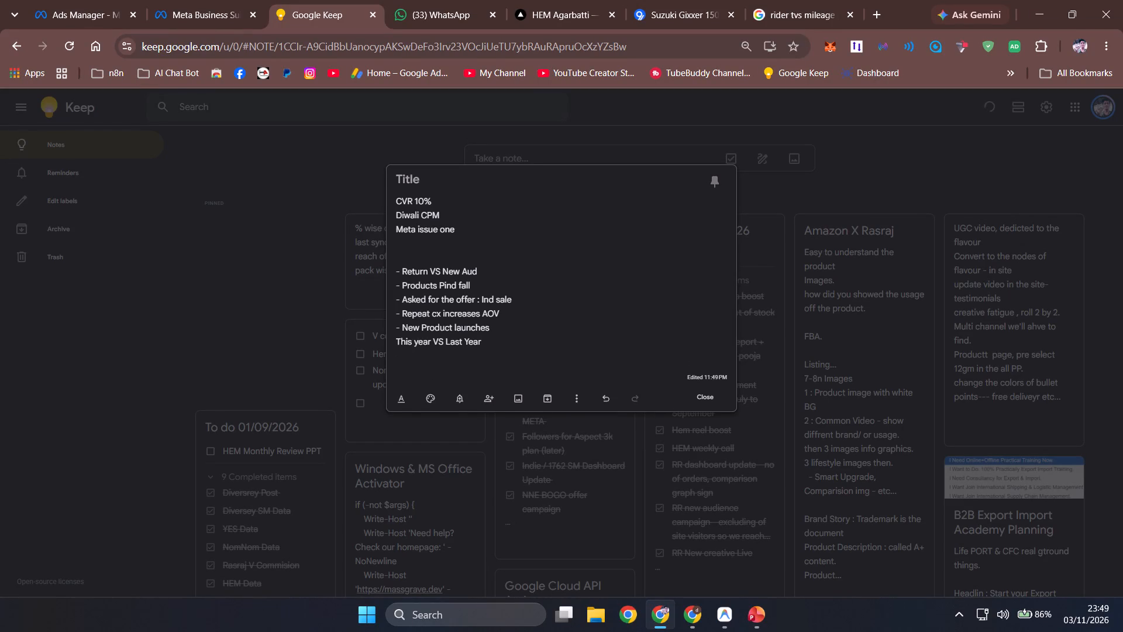
click(399, 339)
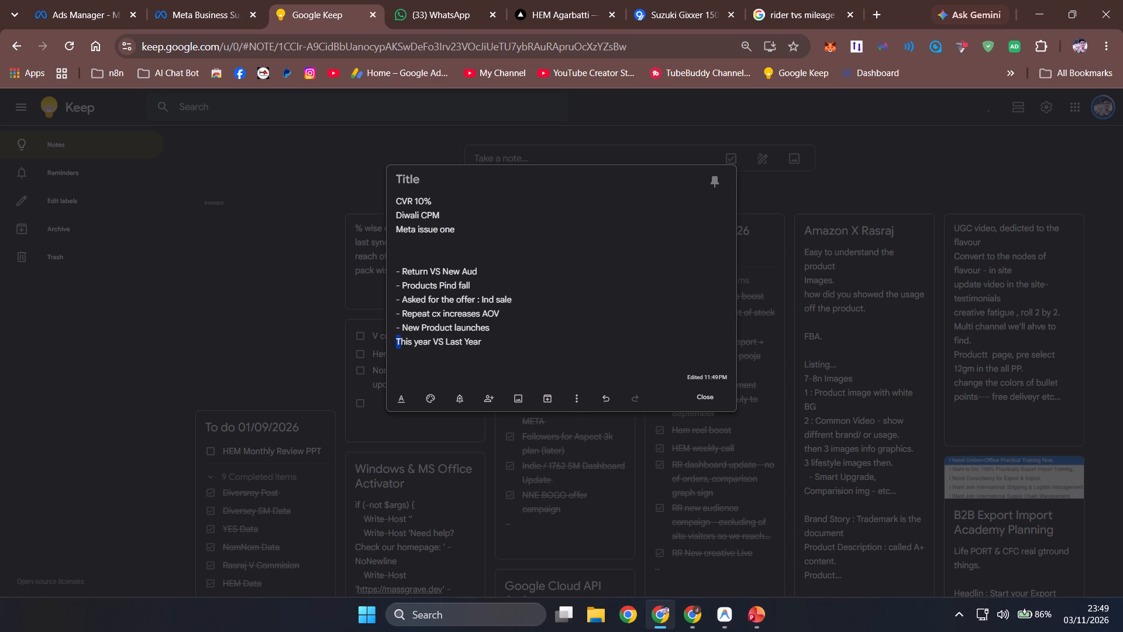
click(395, 339)
key(minus)
Add a space after the dash before "This year VS Last Year" and write "- Offers for the Whatsapp" on the line below.
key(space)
click(480, 355)
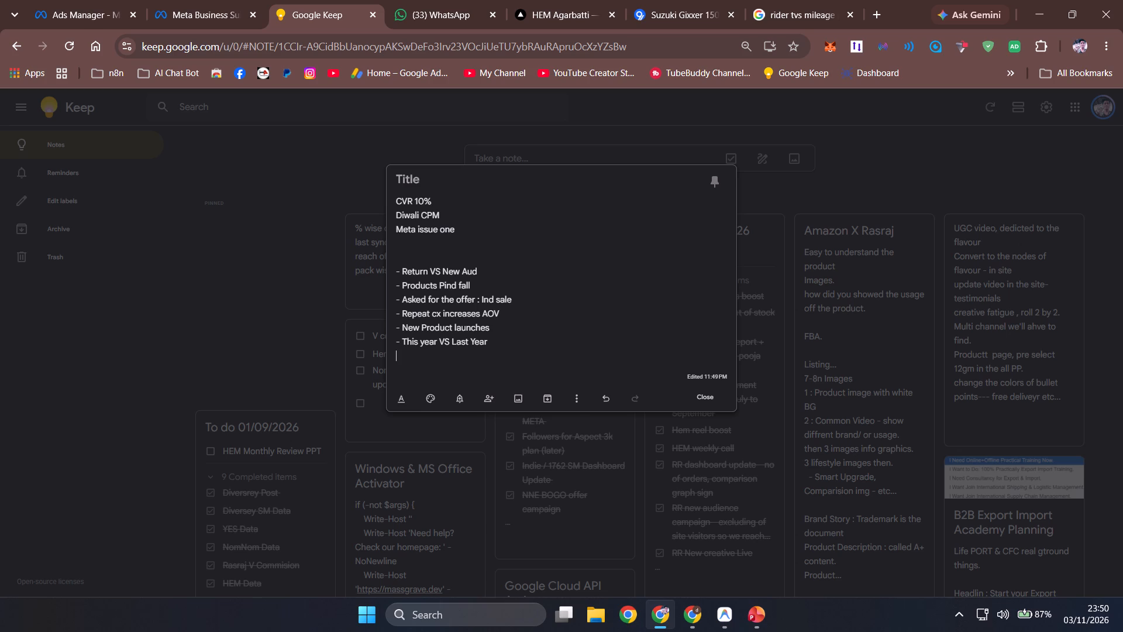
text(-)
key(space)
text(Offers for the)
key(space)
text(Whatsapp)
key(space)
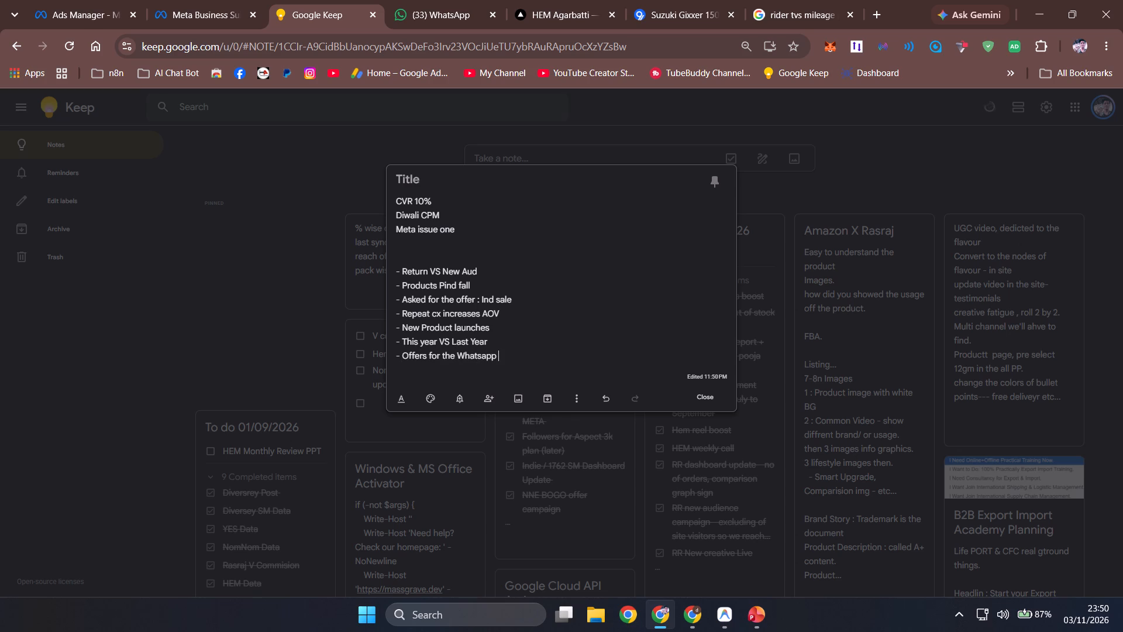
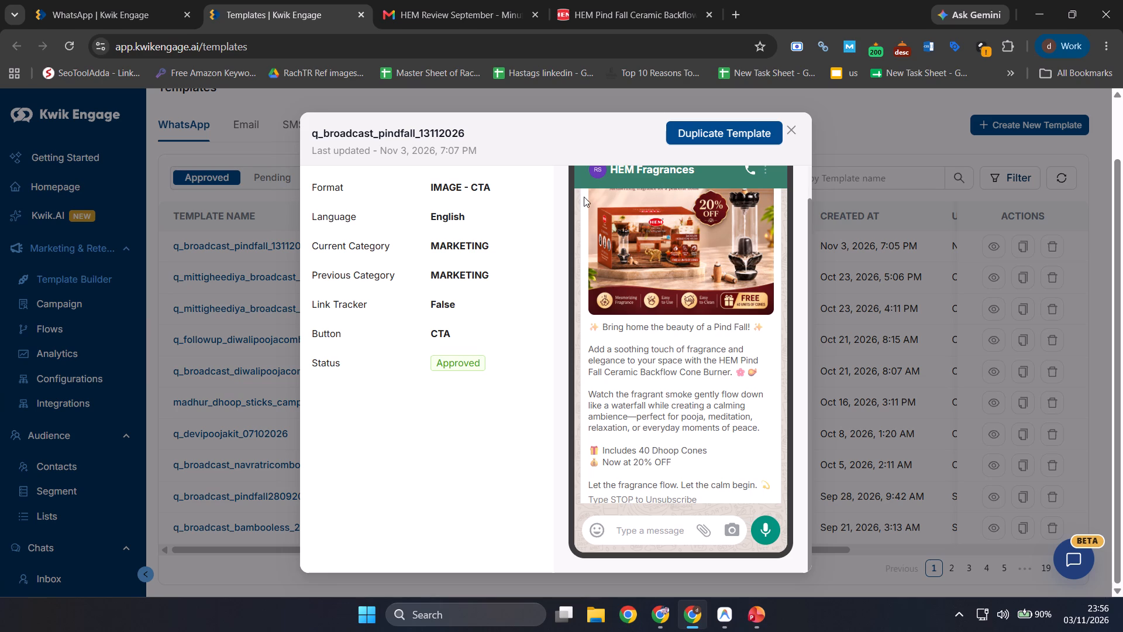
Switch back to the Keep note and add "Navratri &" at the end of the "This year VS Last Year" line.
click(667, 614)
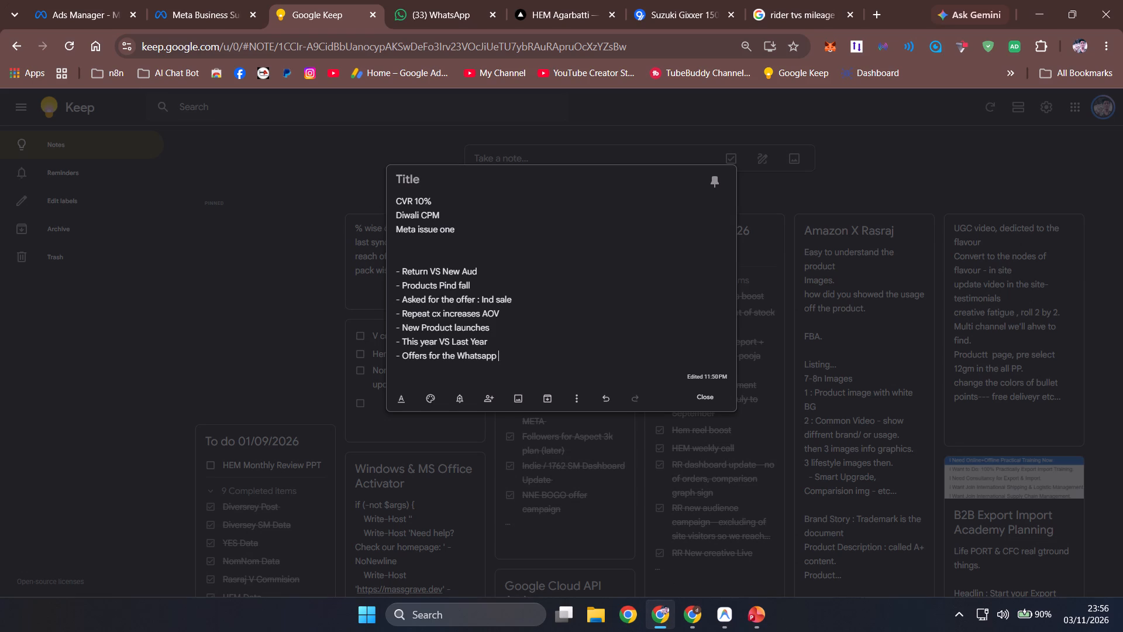
click(487, 341)
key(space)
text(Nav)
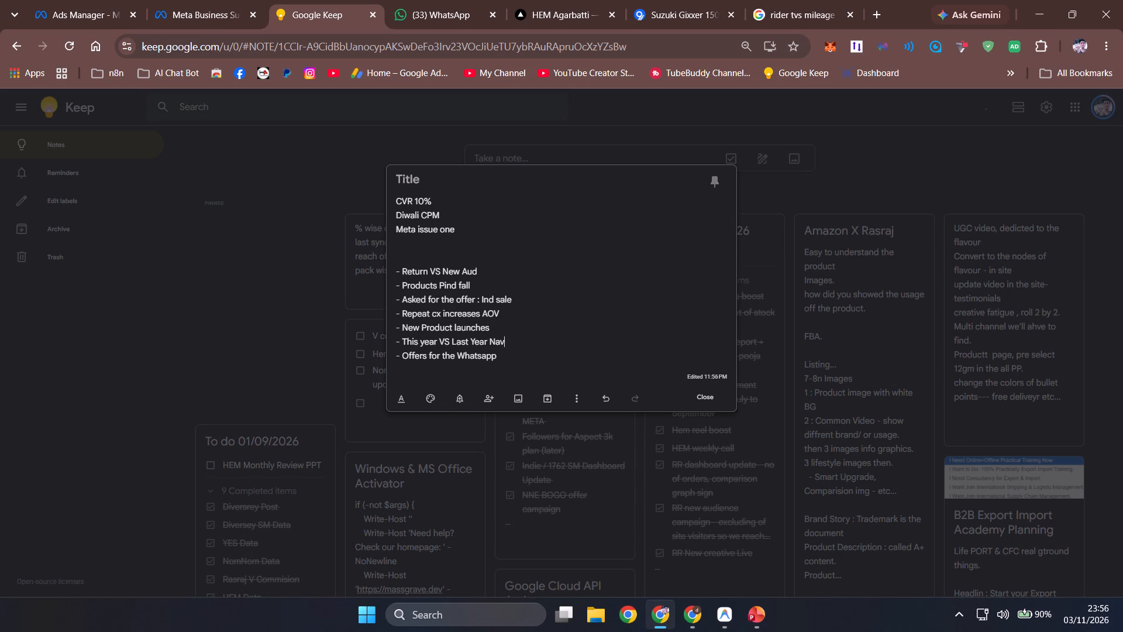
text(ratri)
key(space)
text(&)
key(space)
Complete the note's year-comparison line so it reads "This year VS Last Year Navratri & Diwali".
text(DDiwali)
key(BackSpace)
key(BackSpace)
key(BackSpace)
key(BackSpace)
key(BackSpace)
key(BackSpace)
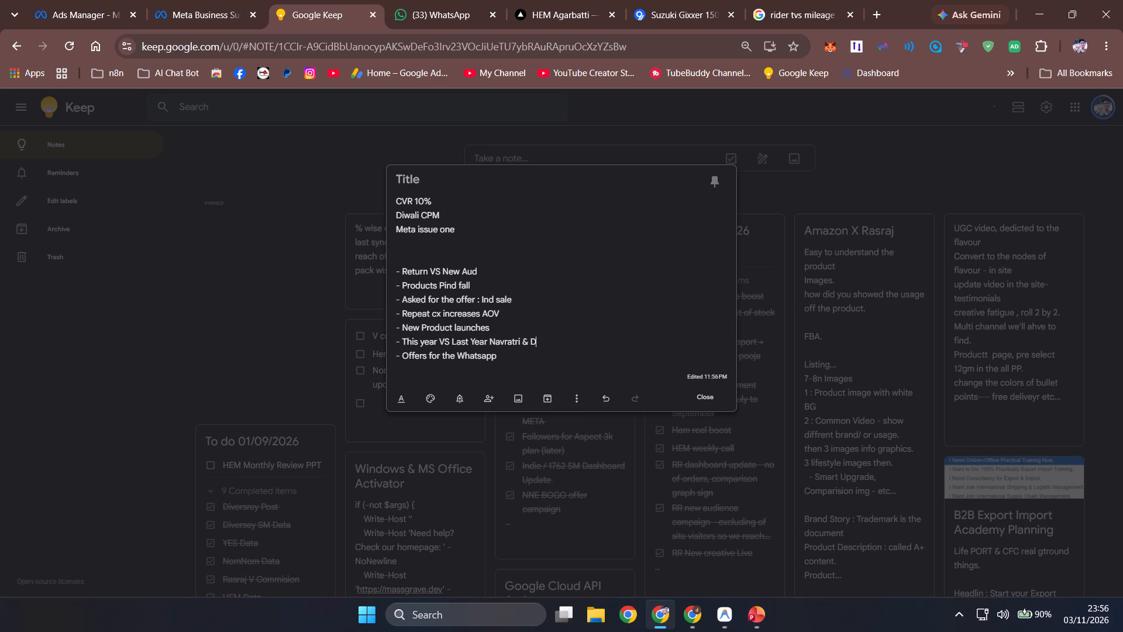
text(iwali)
key(space)
key(BackSpace)
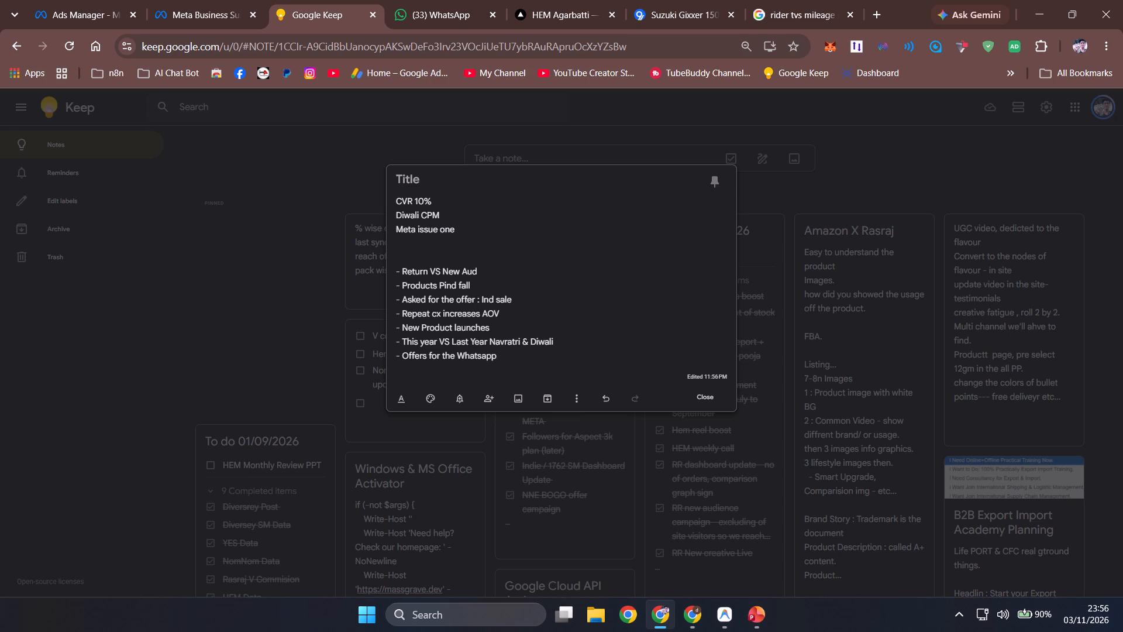
Add "- AOV" to the end of the note's "Products Pind fall" line.
click(474, 287)
text(-)
key(space)
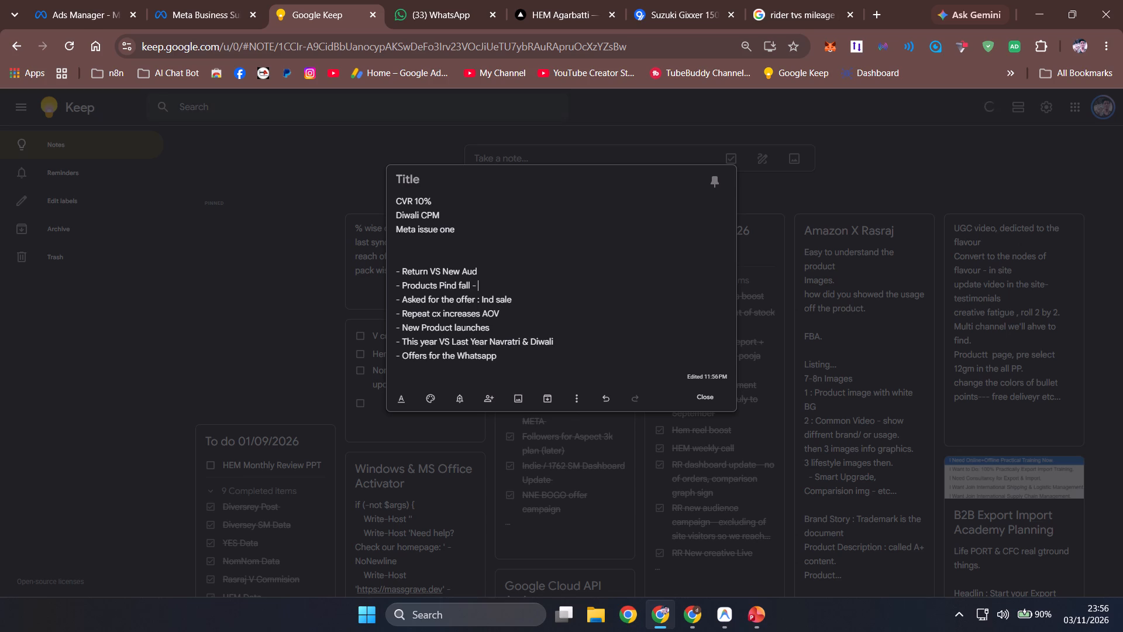
text(AOB)
key(BackSpace)
key(BackSpace)
key(BackSpace)
text(Aov)
key(space)
key(BackSpace)
key(BackSpace)
key(BackSpace)
key(shift+o)
key(shift+v)
Continue the "Products Pind fall - AOV" line with "-- sales Increase with AOV".
key(space)
text(---)
key(BackSpace)
key(space)
key(n)
key(BackSpace)
text(sales Increase)
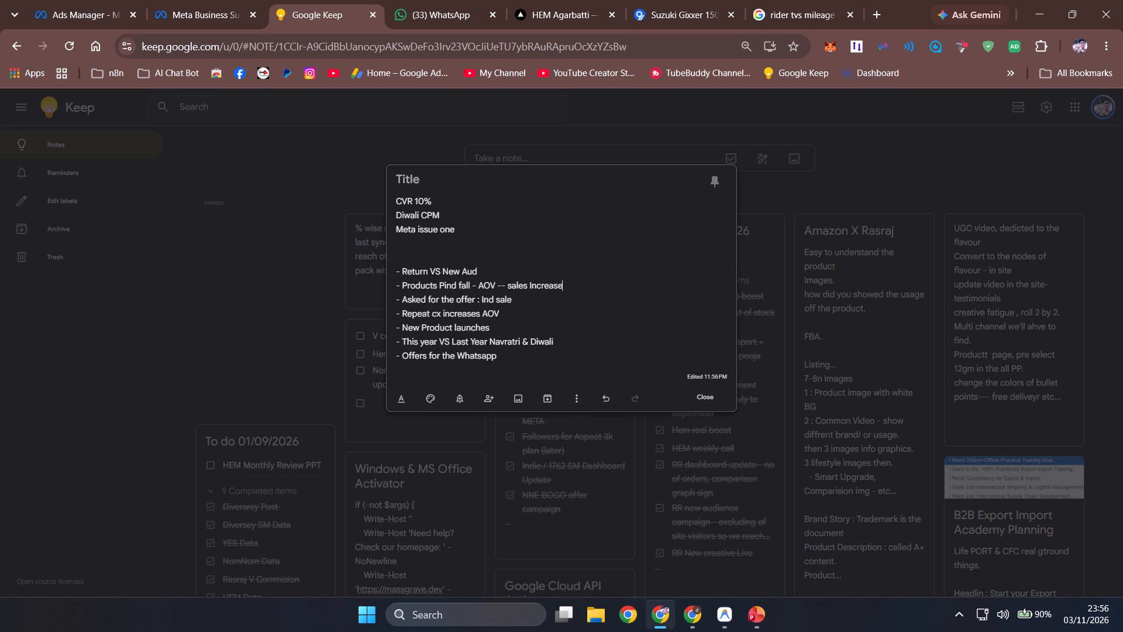
key(space)
text(with AOV)
key(space)
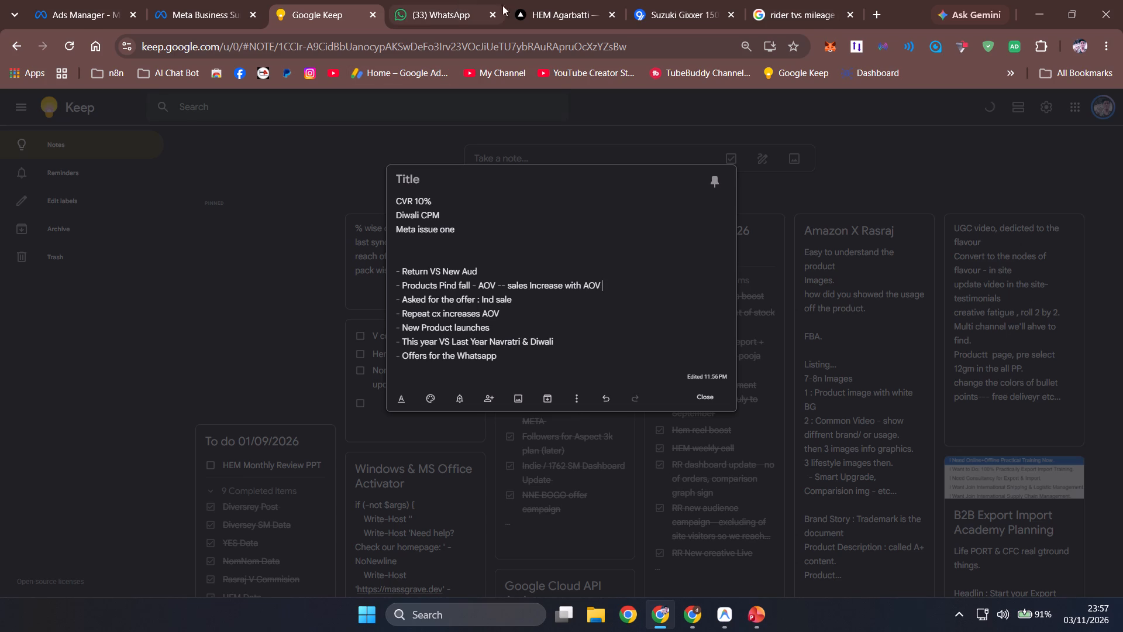
Switch to the HEM Agarbatti dashboard and set its reporting period to last month, 01 Oct – 31 Oct 2026.
click(543, 0)
click(874, 125)
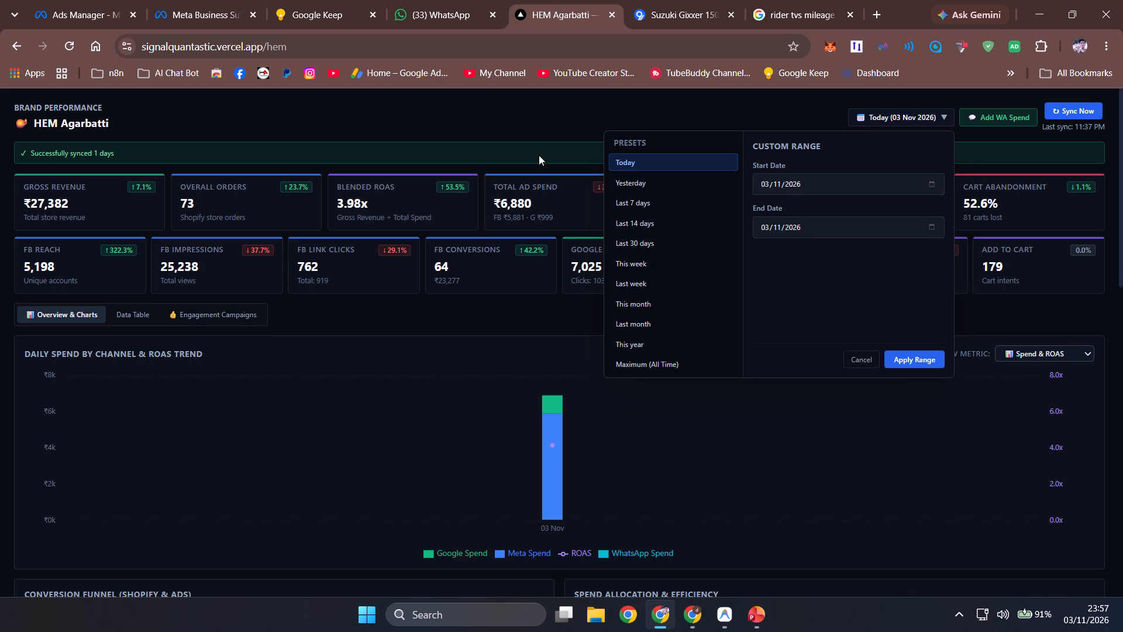
triple_click(85, 149)
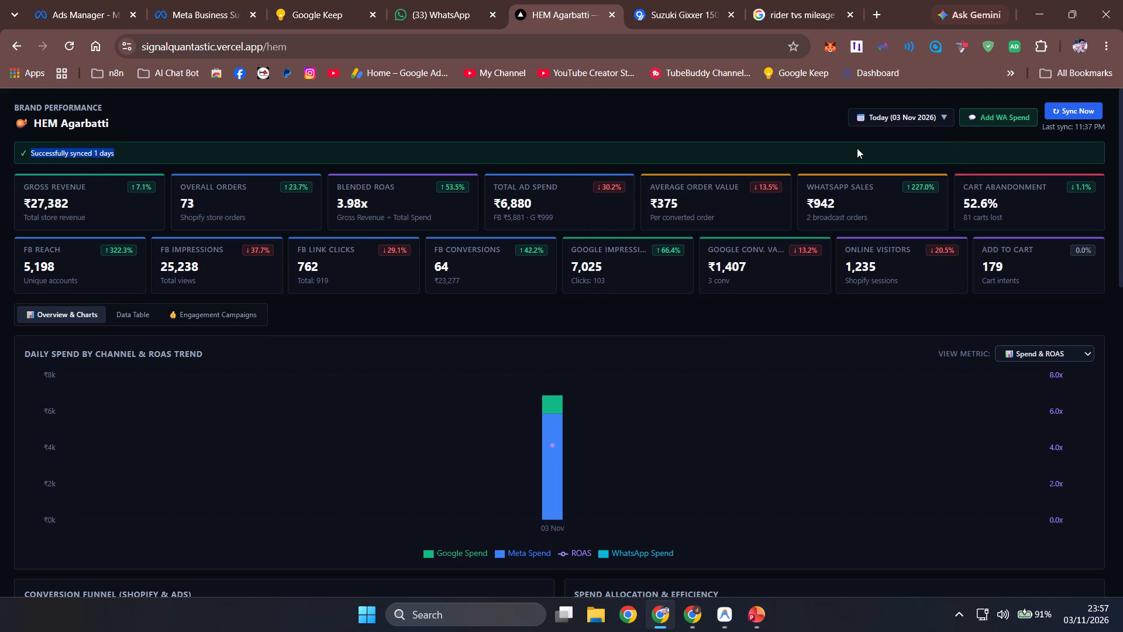
click(882, 123)
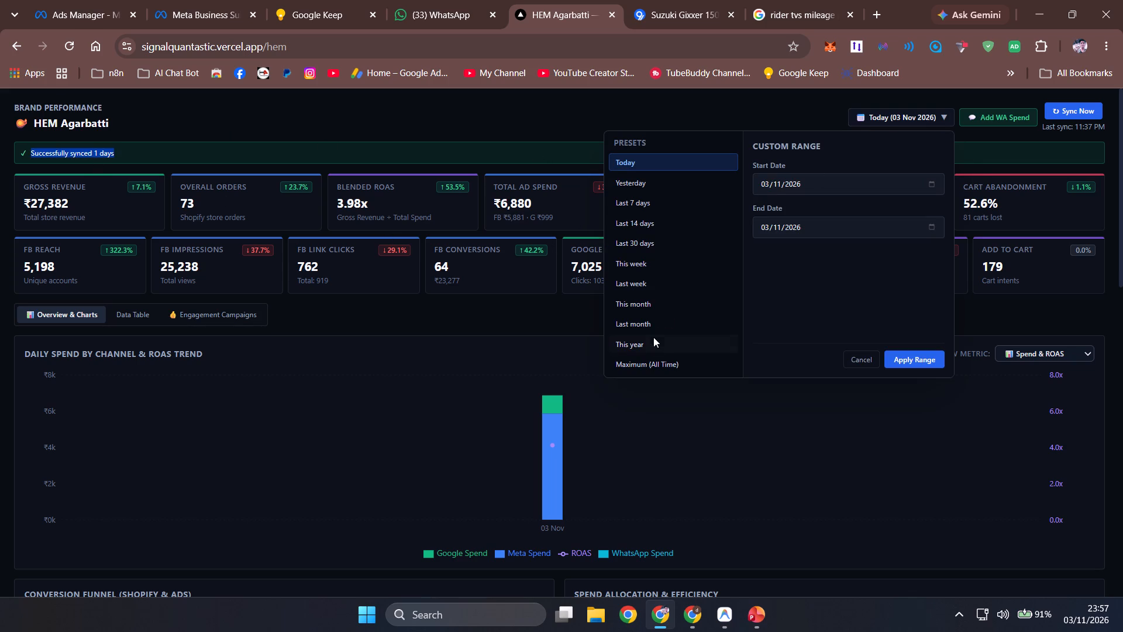
click(652, 320)
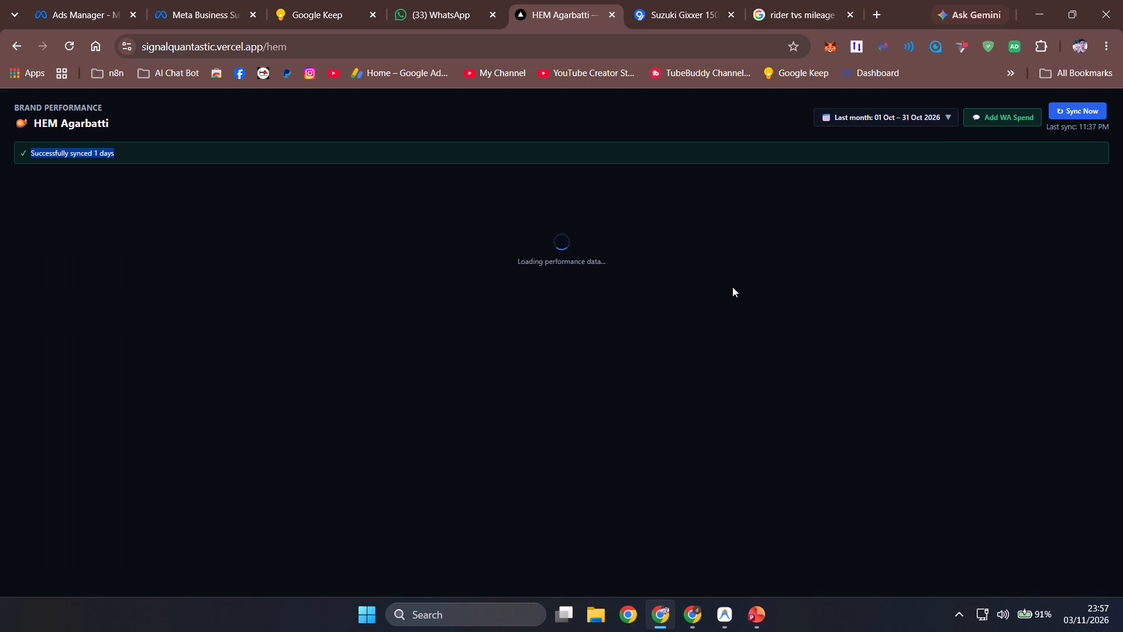
click(623, 137)
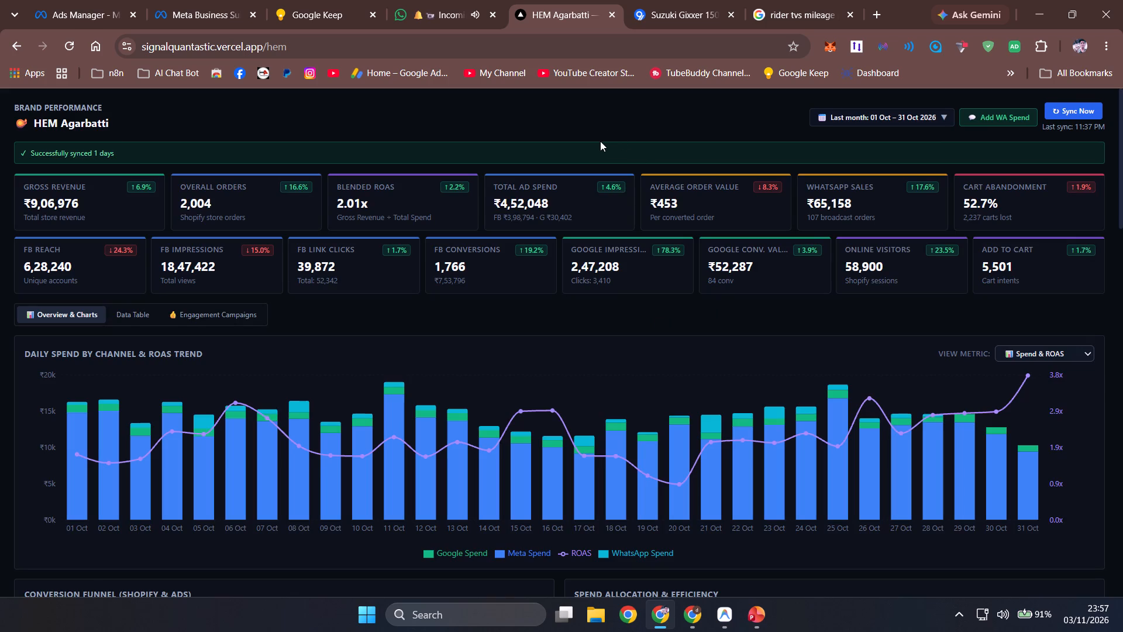
Copy the WhatsApp gross sales figure, 65,158, from the platform comparison table.
scroll(671, 288, down, 10)
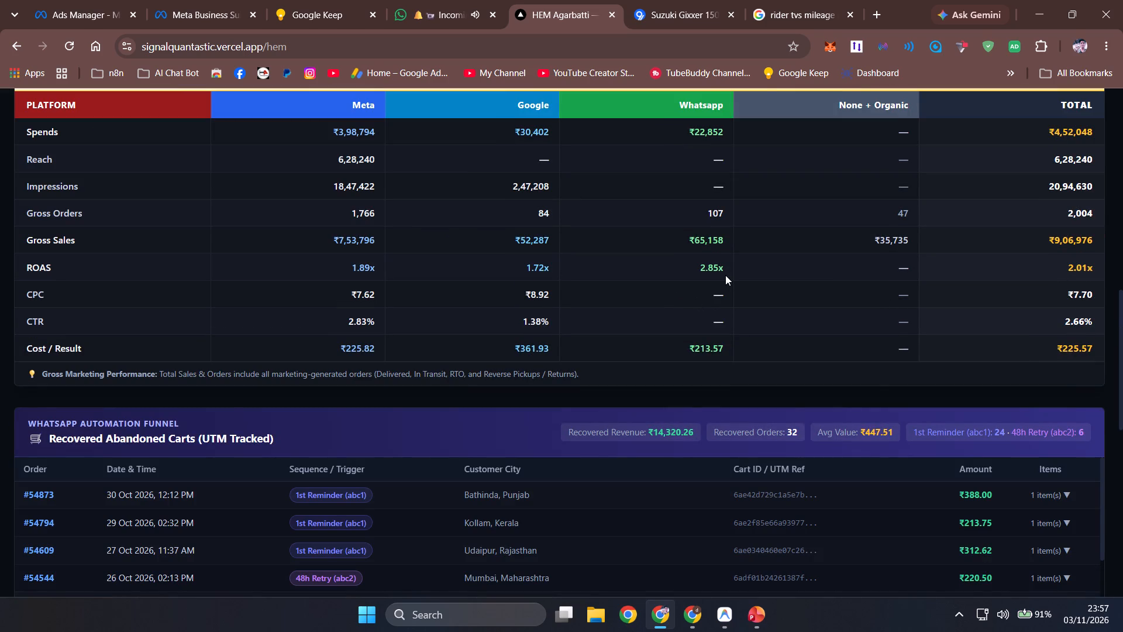
double_click(715, 235)
triple_click(709, 238)
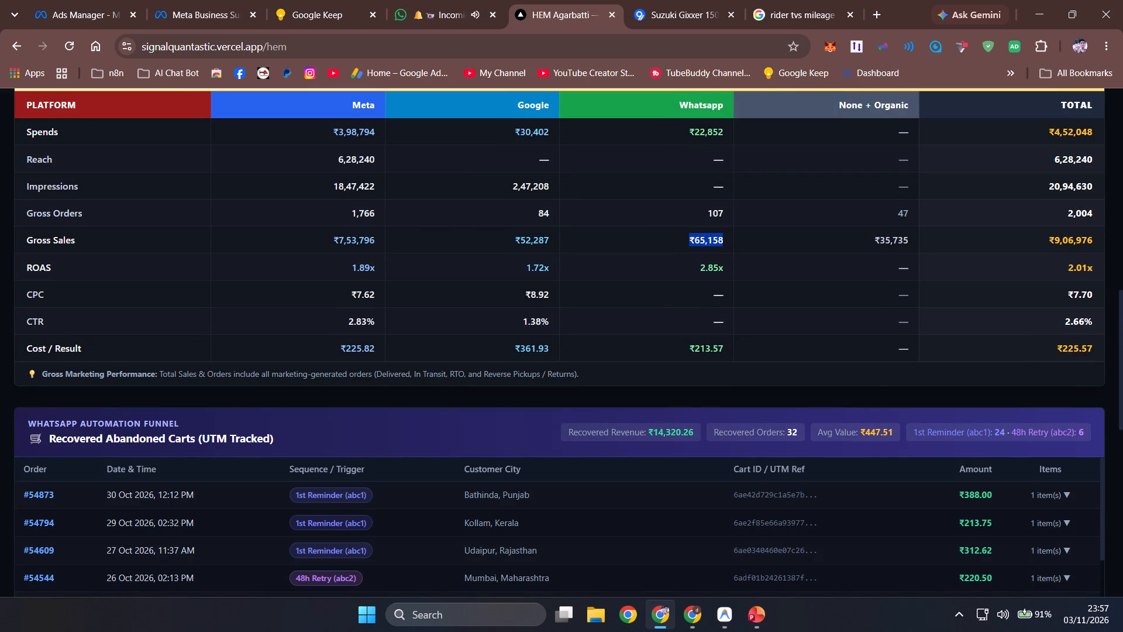
click(716, 247)
double_click(719, 237)
key(ctrl+c)
key(ctrl+c)
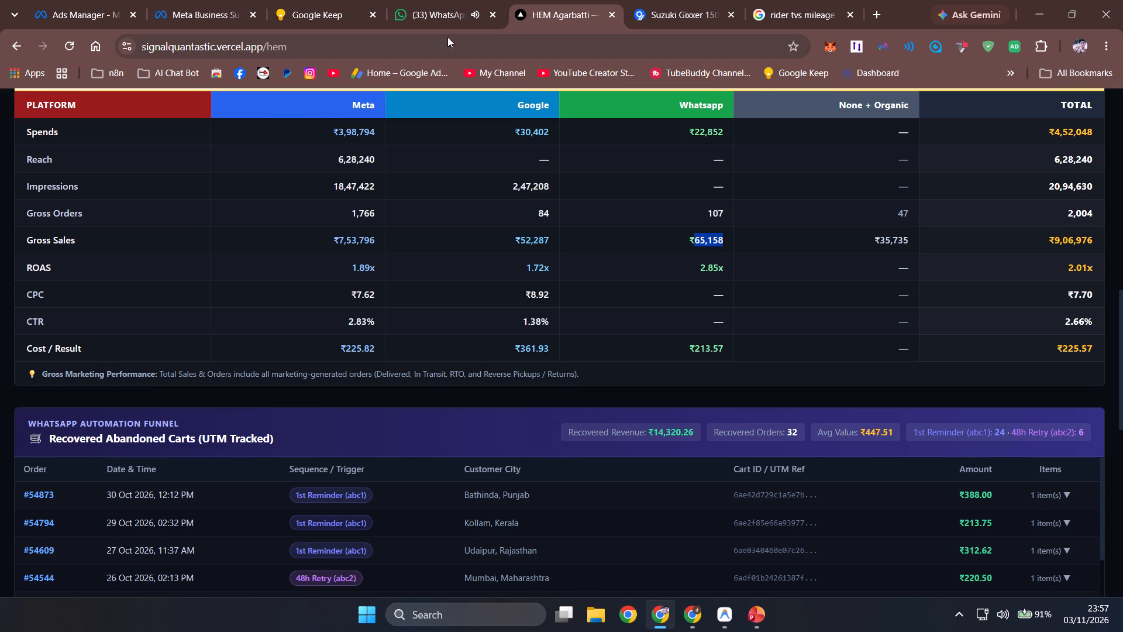
Calculate WhatsApp's average order value as 65,158/107 in the browser's address field, and cut the expression out.
click(434, 42)
key(ctrl+v)
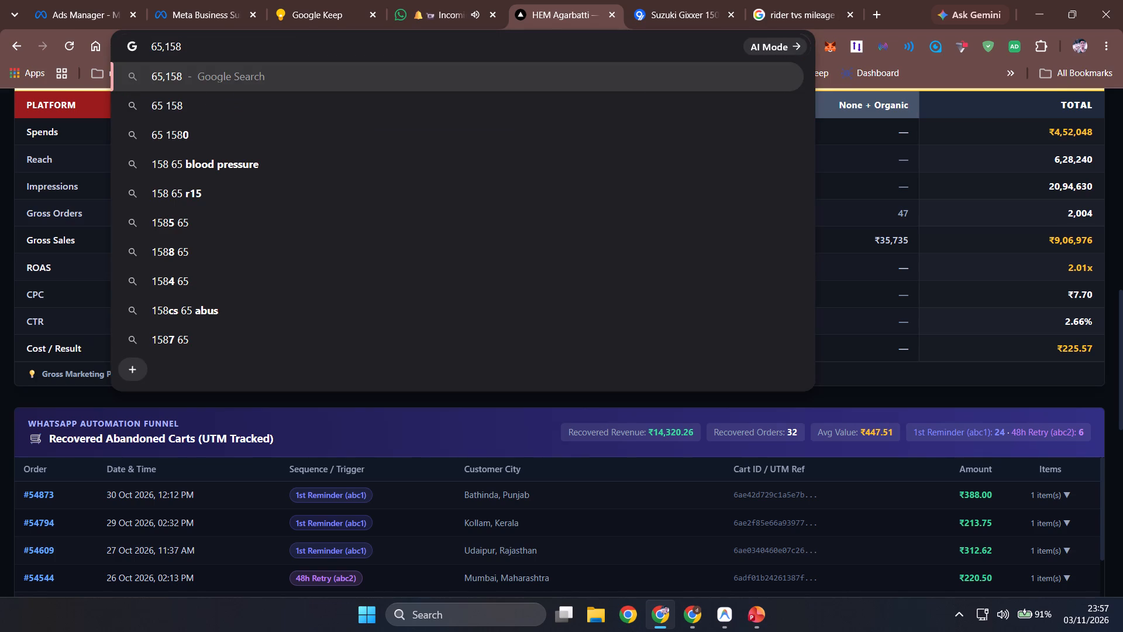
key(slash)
key(End)
key(Insert)
key(Home)
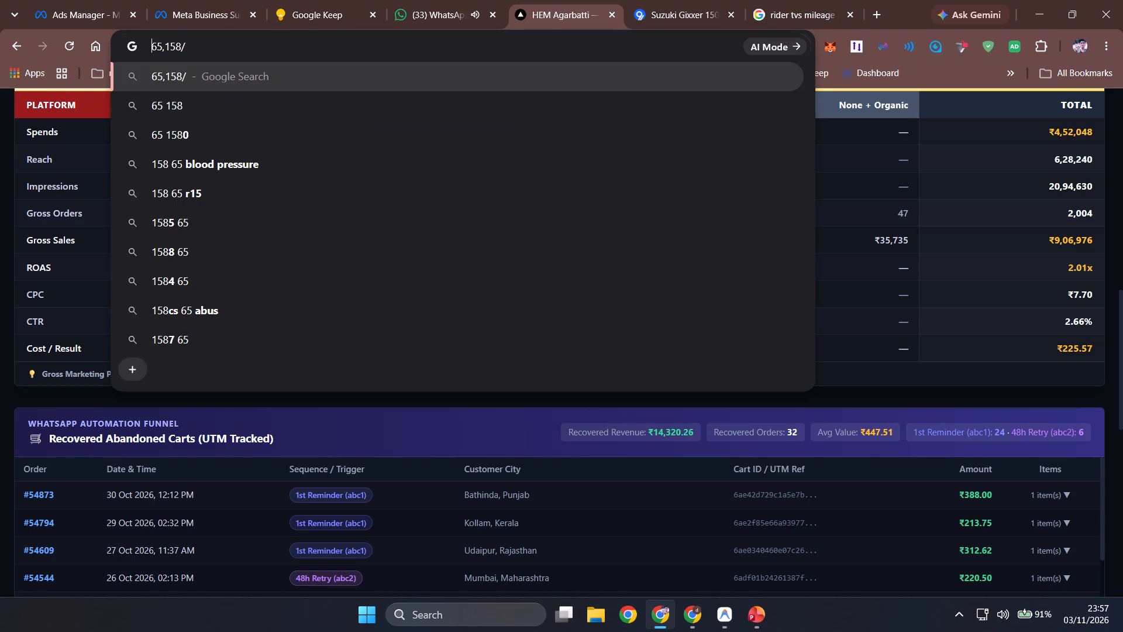
key(Right)
key(Right)
key(Right)
key(Right)
key(Right)
key(Right)
key(Right)
key(Right)
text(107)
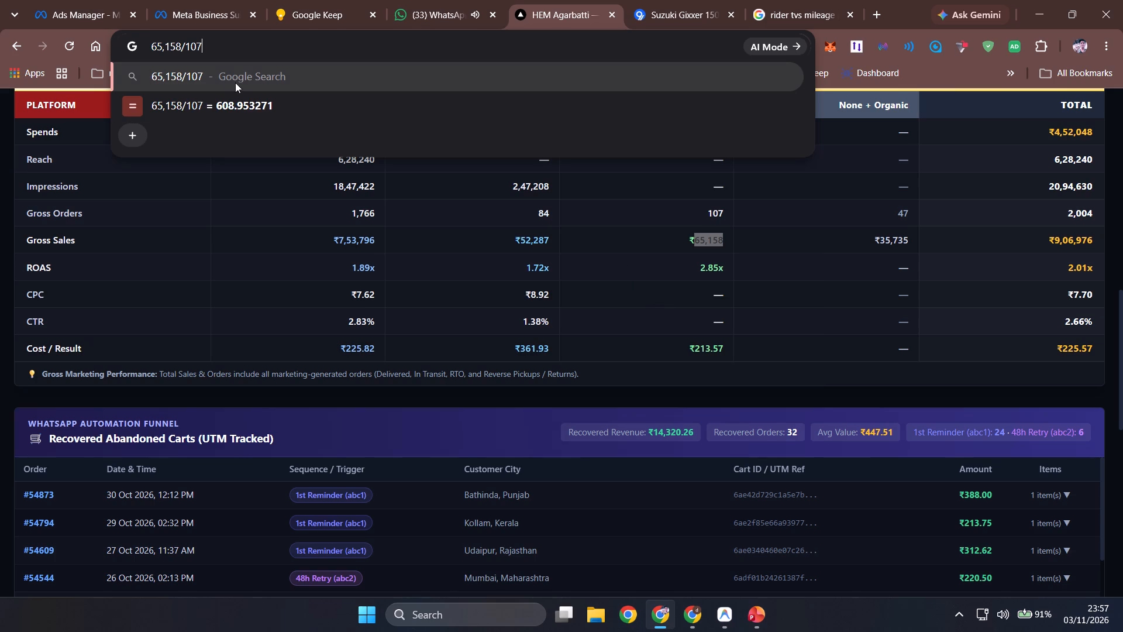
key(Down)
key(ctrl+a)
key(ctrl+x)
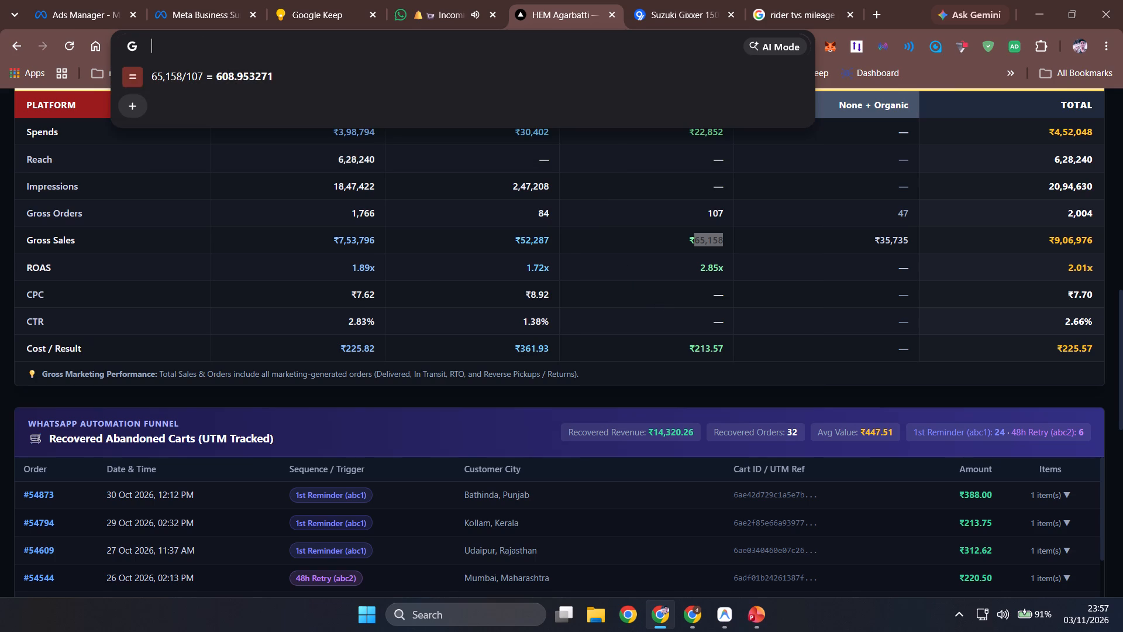
Close the Suzuki Gixxer page and clear the selection of the Whatsapp gross sales figure.
click(729, 18)
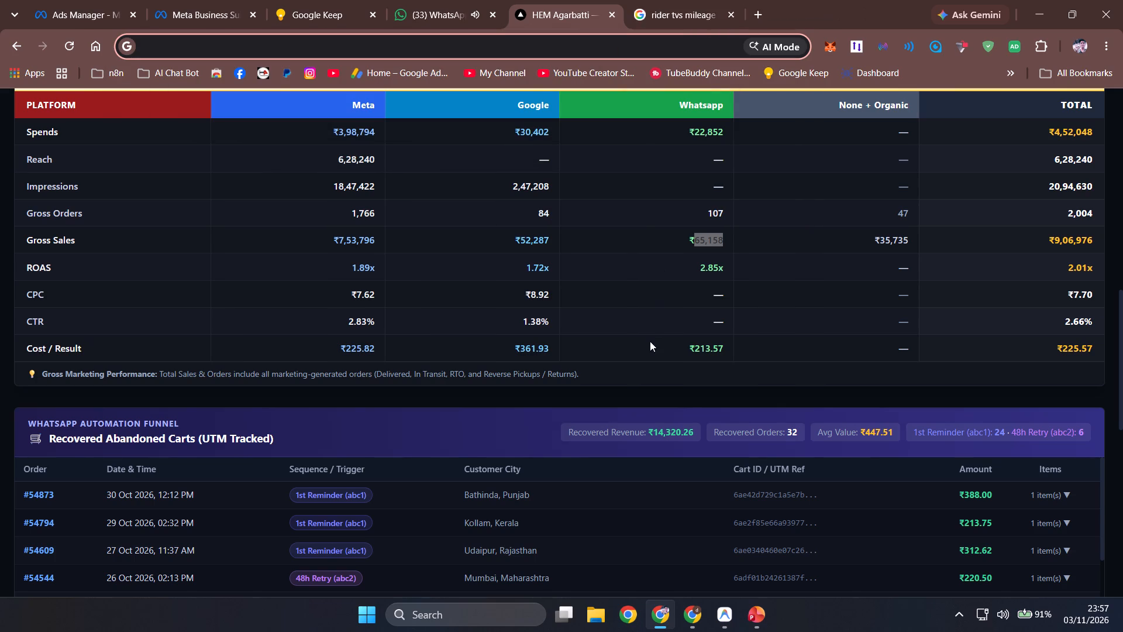
click(698, 265)
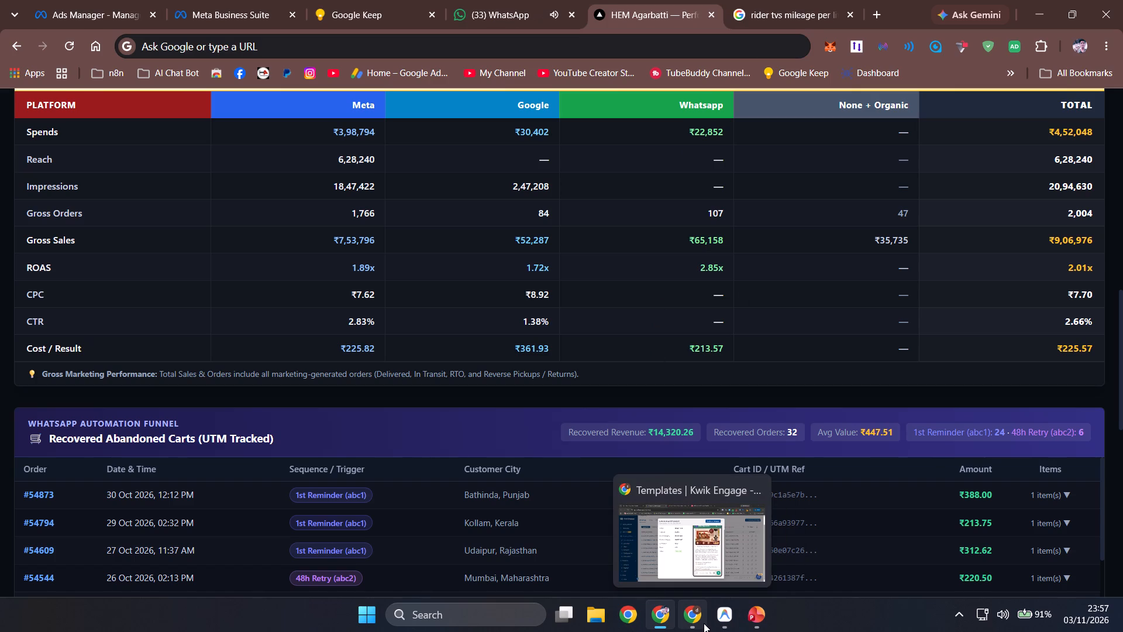
Return to the open follow-up note in Google Keep.
click(367, 0)
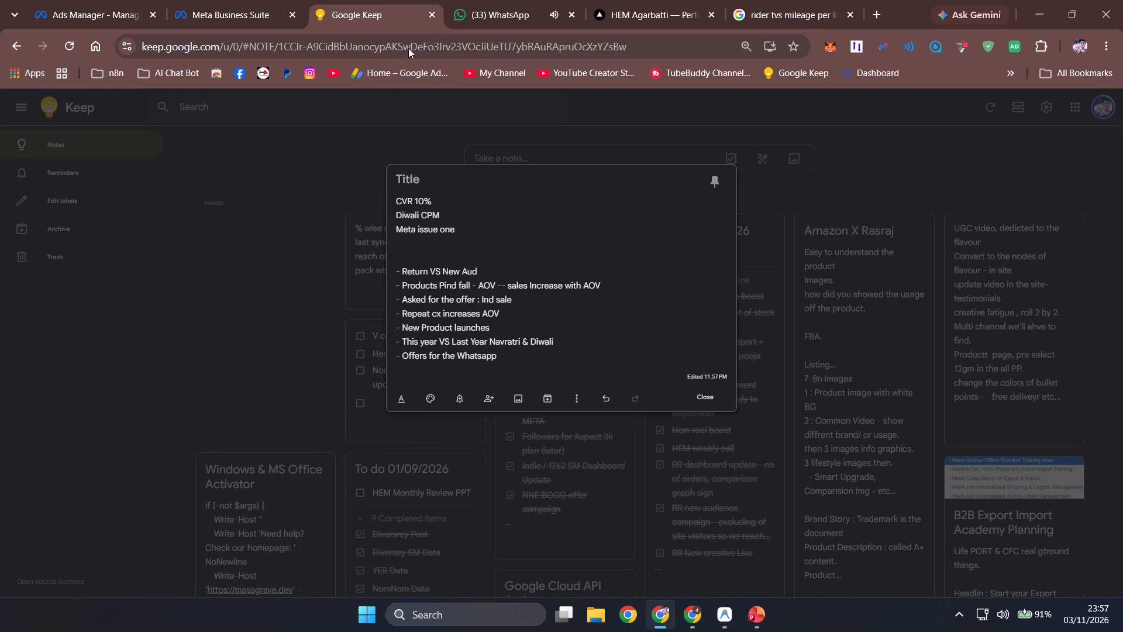
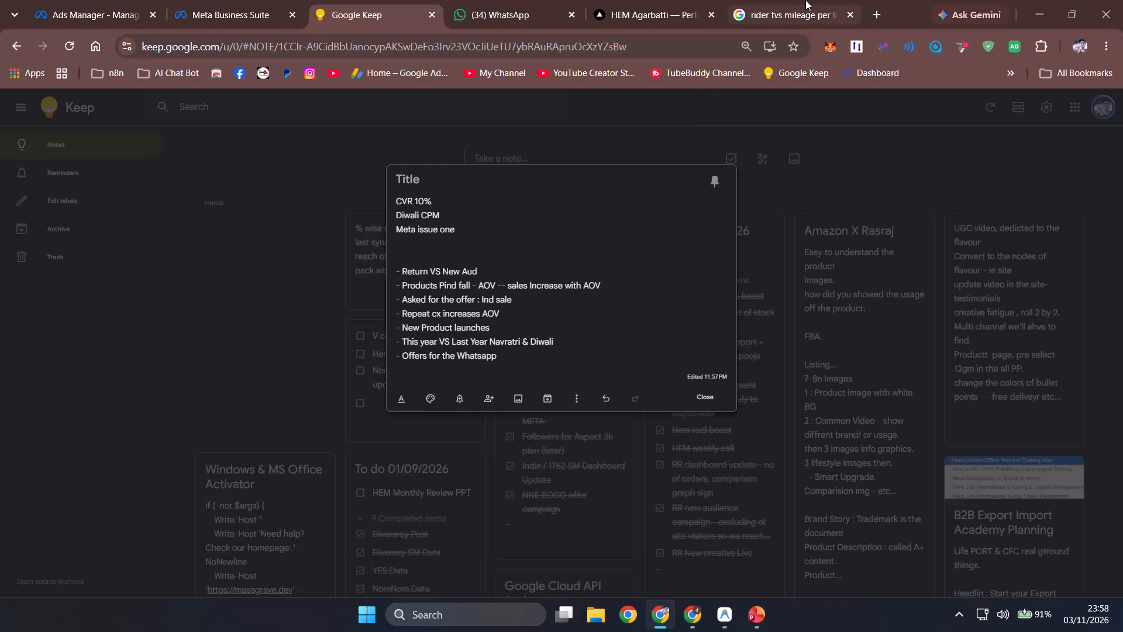
Close the TVS Rider mileage search page.
click(851, 13)
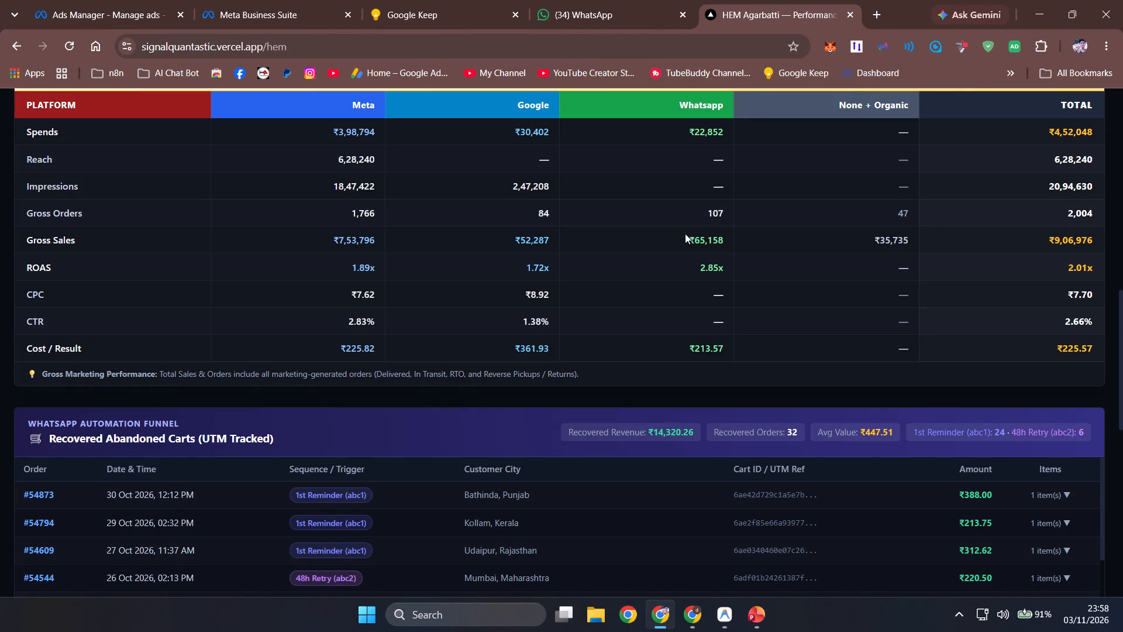
On the HEM Agarbatti dashboard, look through the recovered abandoned carts table and on to the Day Wise Performance section.
scroll(774, 262, down, 6)
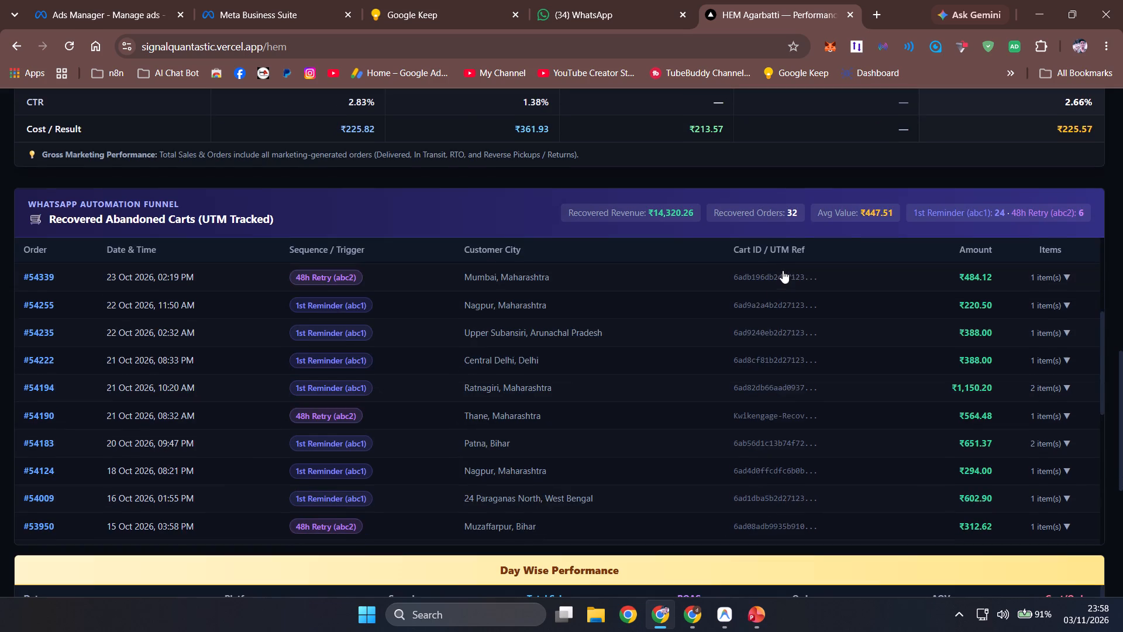
scroll(749, 332, down, 5)
scroll(939, 475, down, 4)
scroll(892, 483, down, 4)
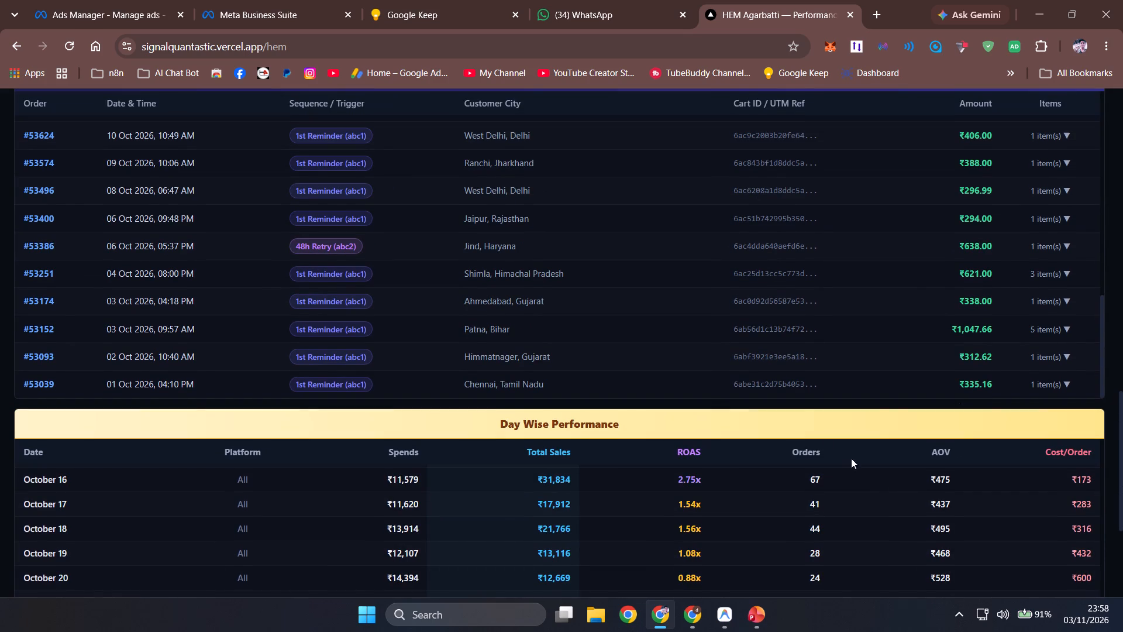
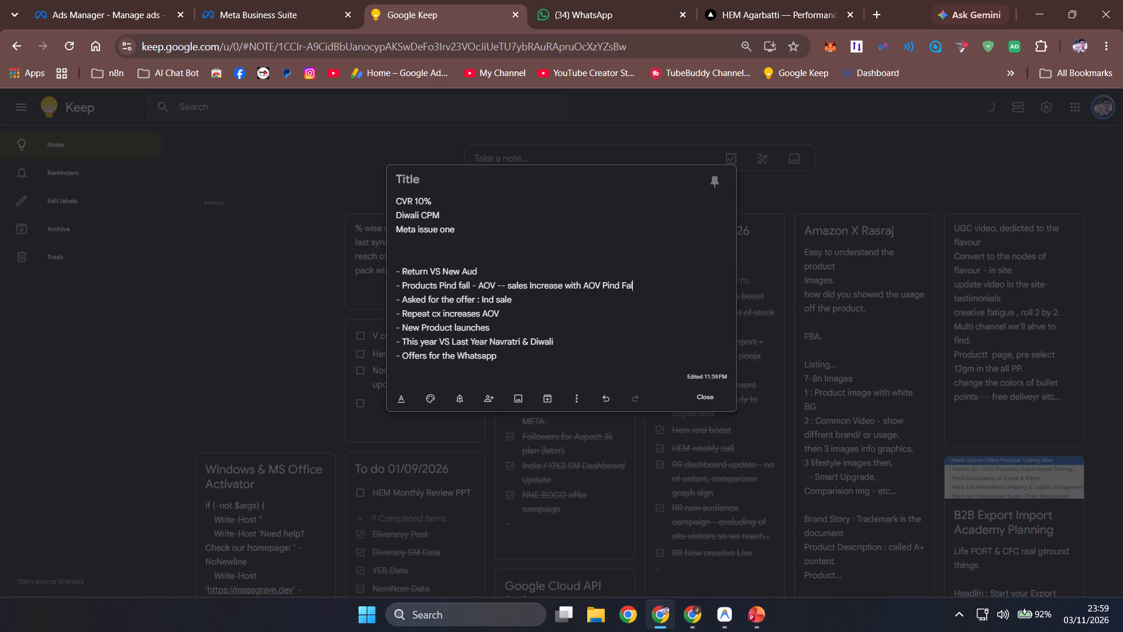
Rework the end of the "Products Pind fall - AOV" line so it reads "sales Increase with AOV : PindFal".
key(BackSpace)
key(BackSpace)
key(BackSpace)
key(BackSpace)
key(BackSpace)
key(BackSpace)
key(ctrl+BackSpace)
Append ": PindFall" to the end of the "Products Pind fall - AOV" line, after "sales Increase with AOV".
key(s)
key(BackSpace)
key(BackSpace)
key(space)
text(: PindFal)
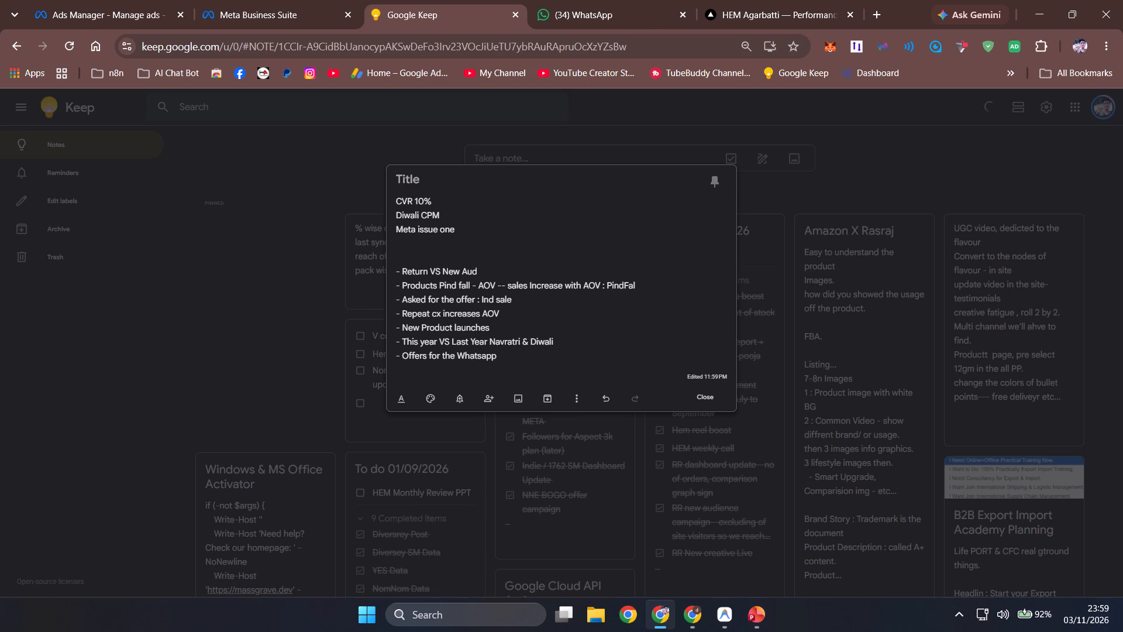
text(l)
key(space)
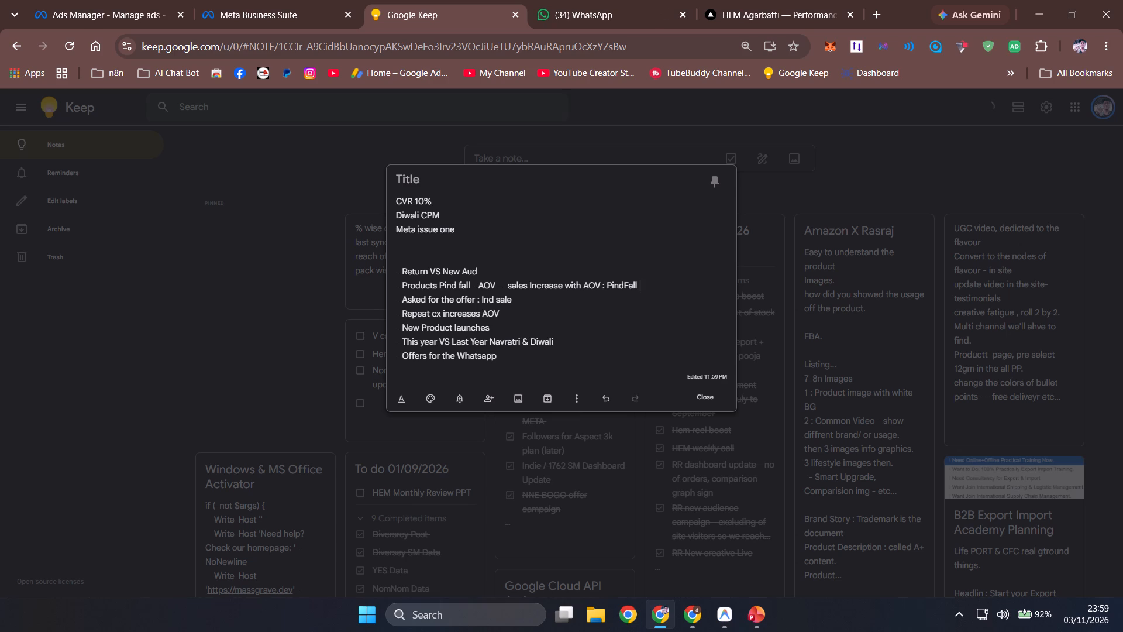
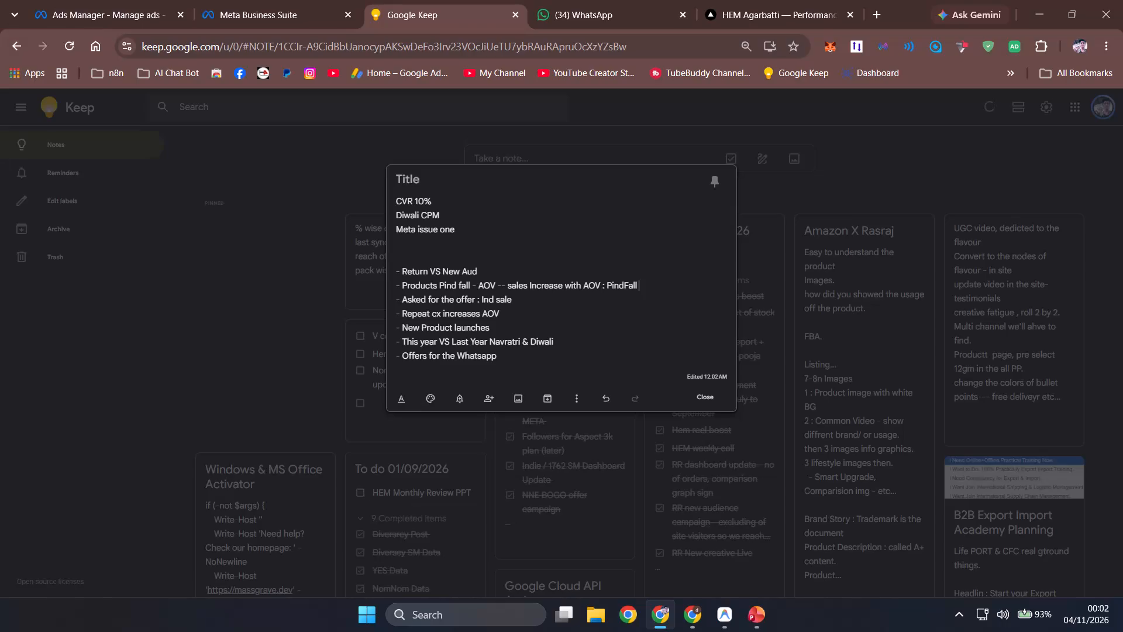
Continue the "Products Pind fall - AOV" line by adding "or New Products" after "PindFall".
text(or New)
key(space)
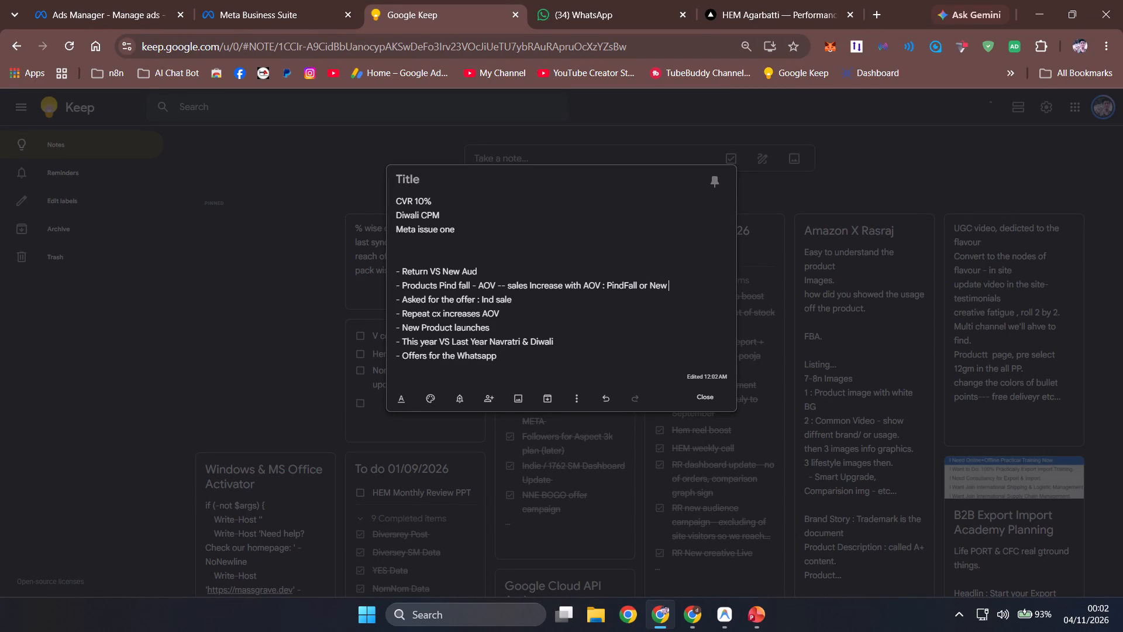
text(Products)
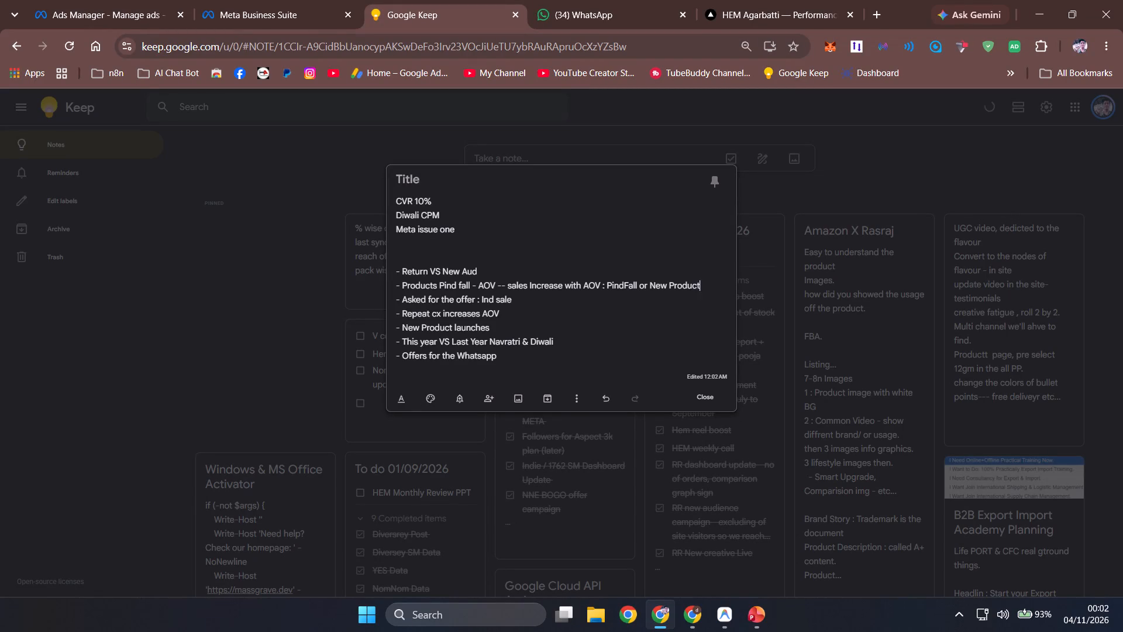
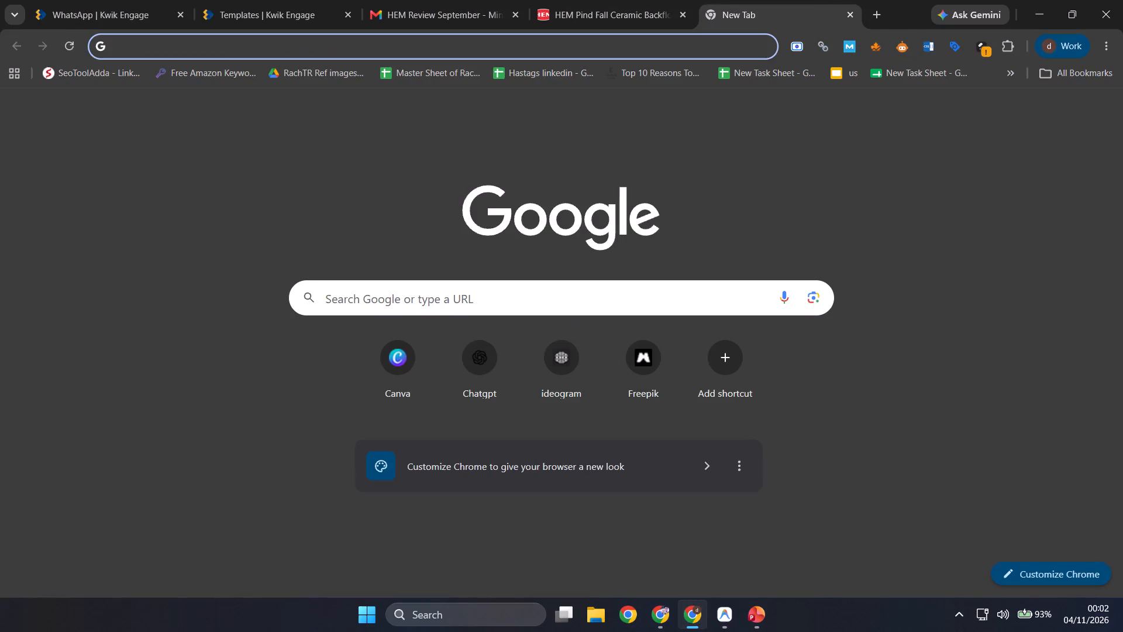
Search Google for "utm builder" in the new tab.
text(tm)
click(205, 104)
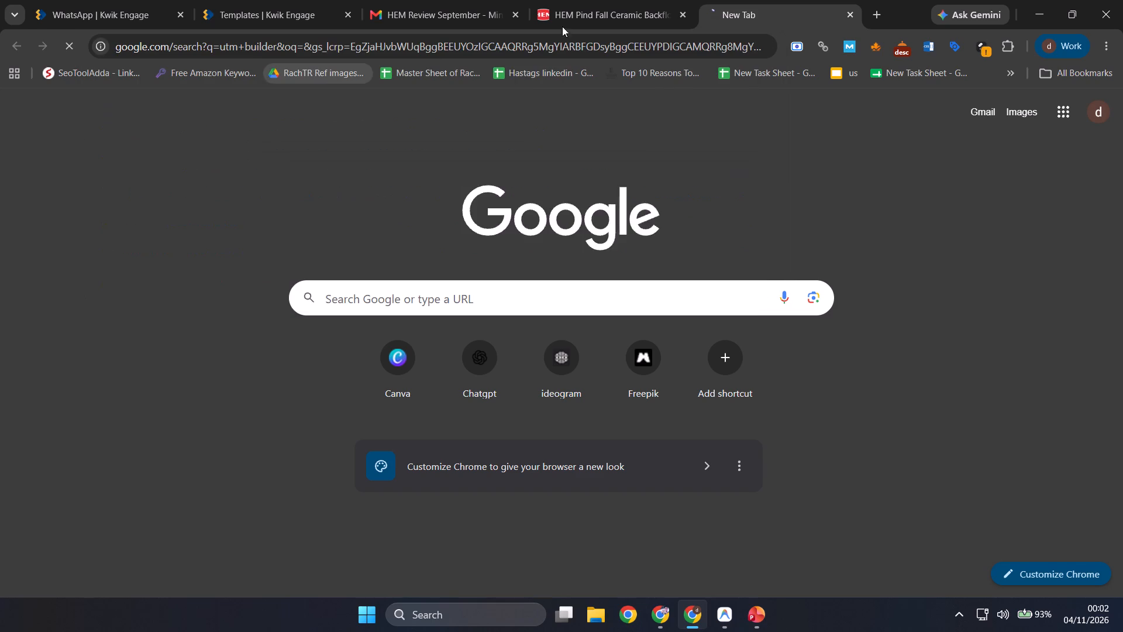
Return to the open HEM Pind Fall Ceramic Backflow Cone Burner product page.
click(545, 0)
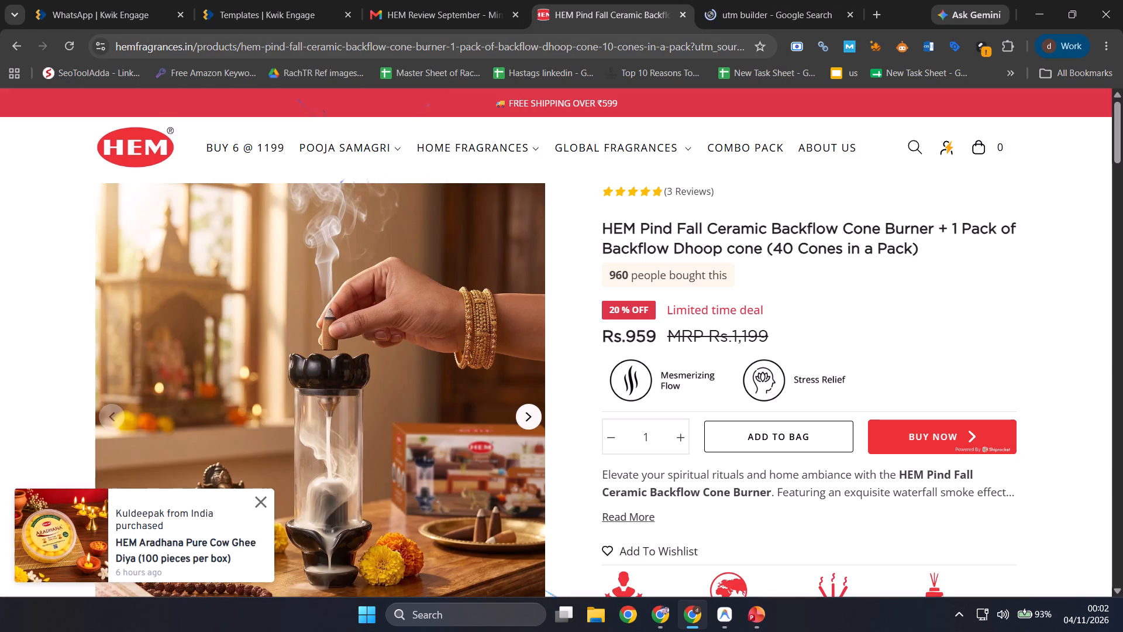
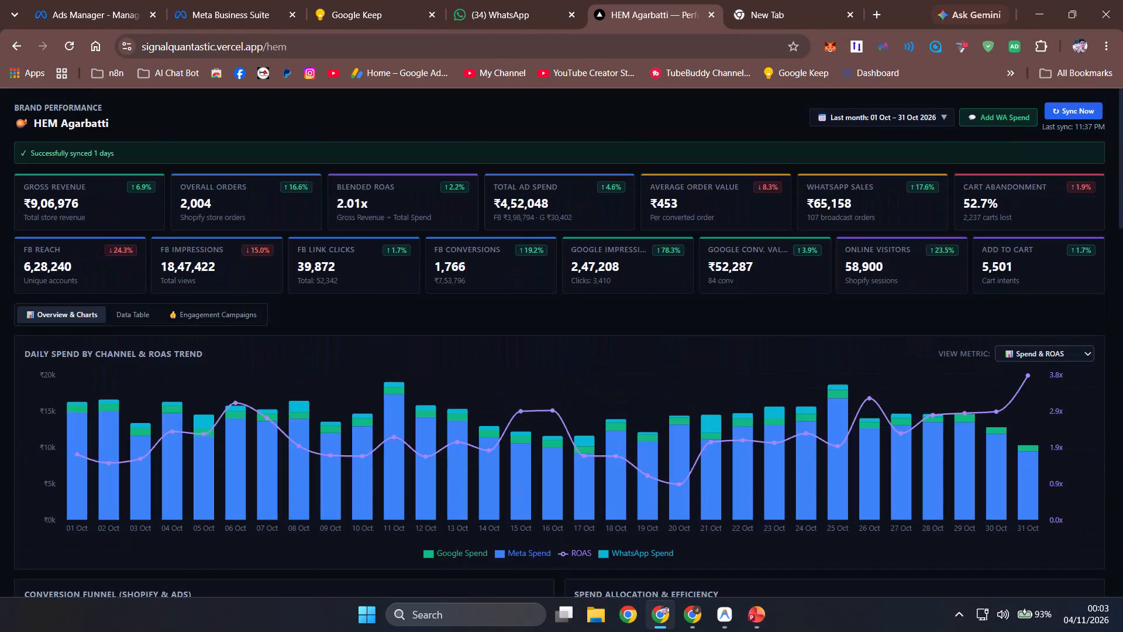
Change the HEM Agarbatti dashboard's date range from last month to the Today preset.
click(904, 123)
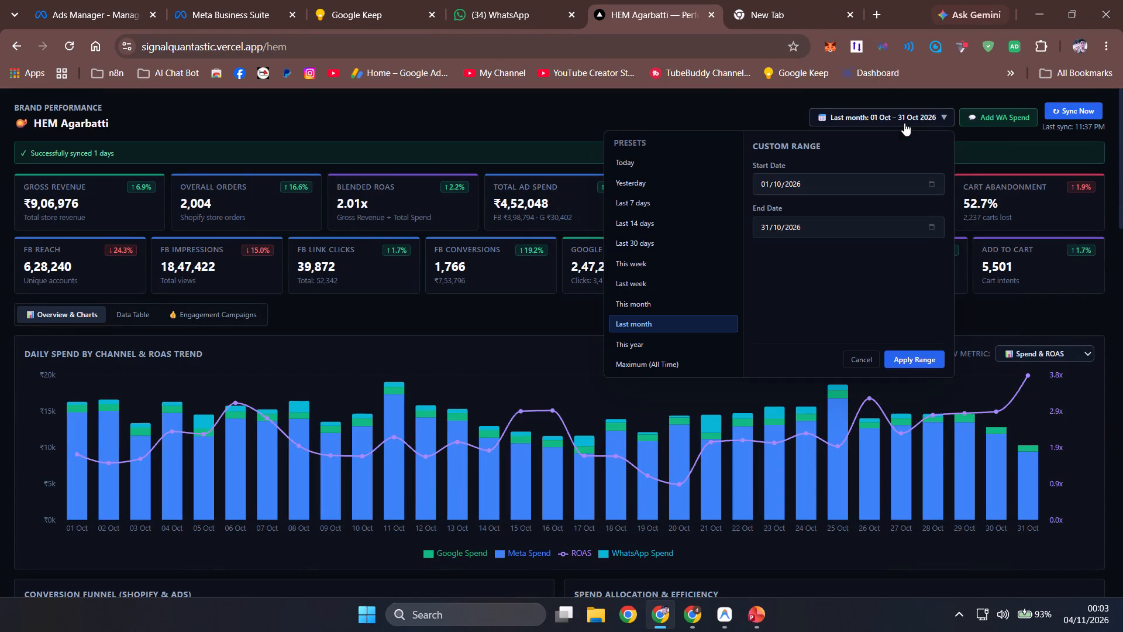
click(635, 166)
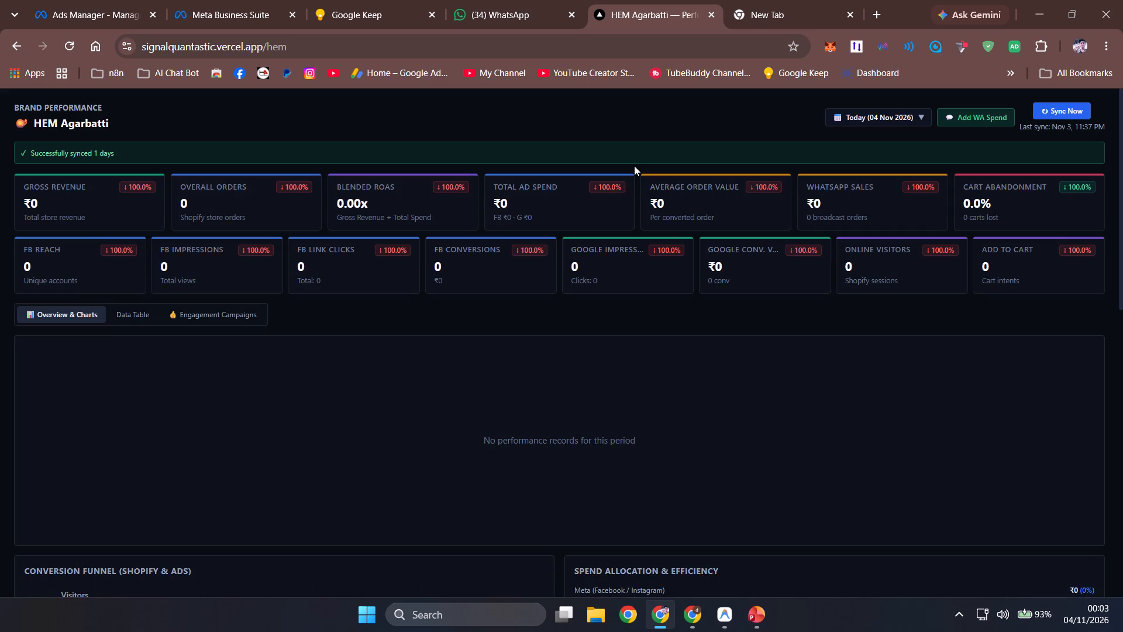
Show the HEM Agarbatti brand performance figures for the Yesterday date preset.
click(873, 121)
click(650, 181)
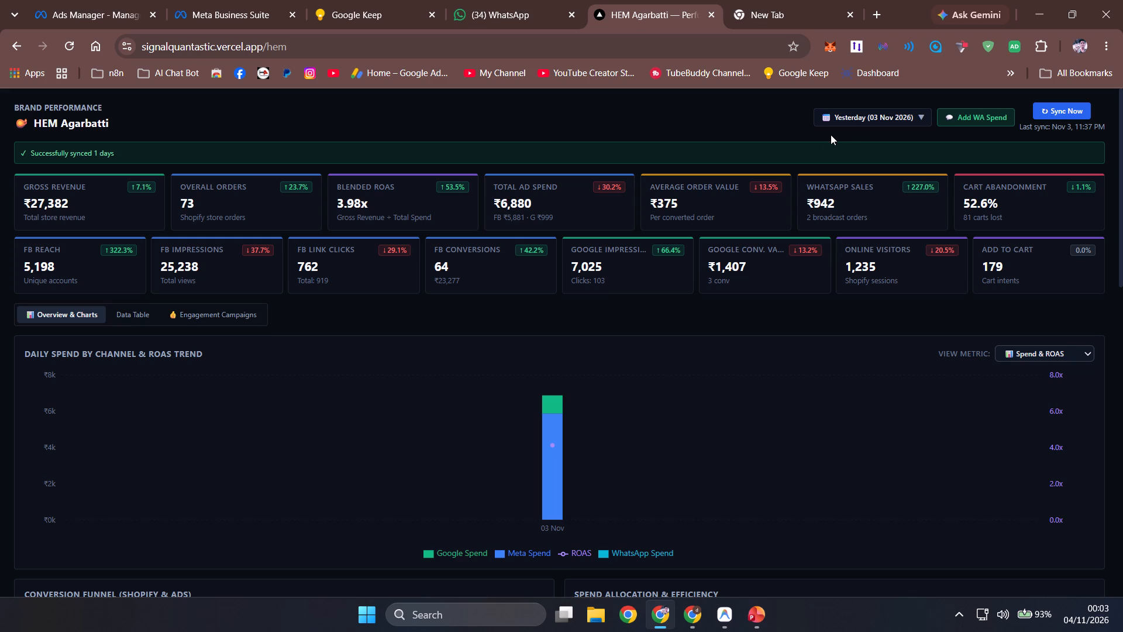
Open the start date calendar of the custom date range for the HEM Agarbatti performance data.
scroll(602, 441, down, 7)
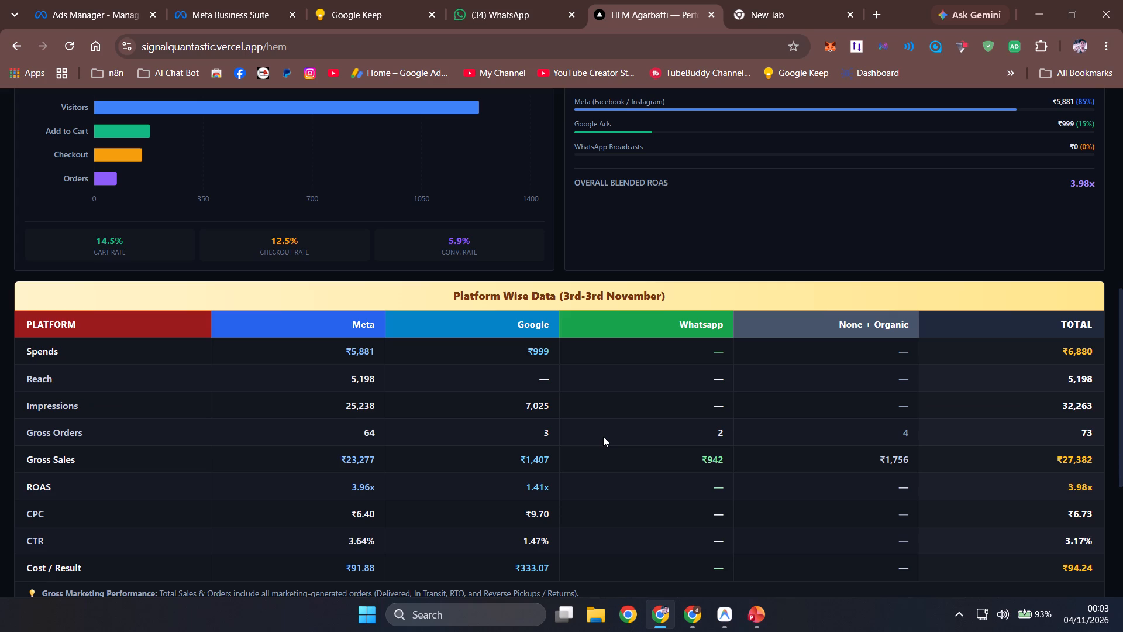
scroll(628, 415, up, 10)
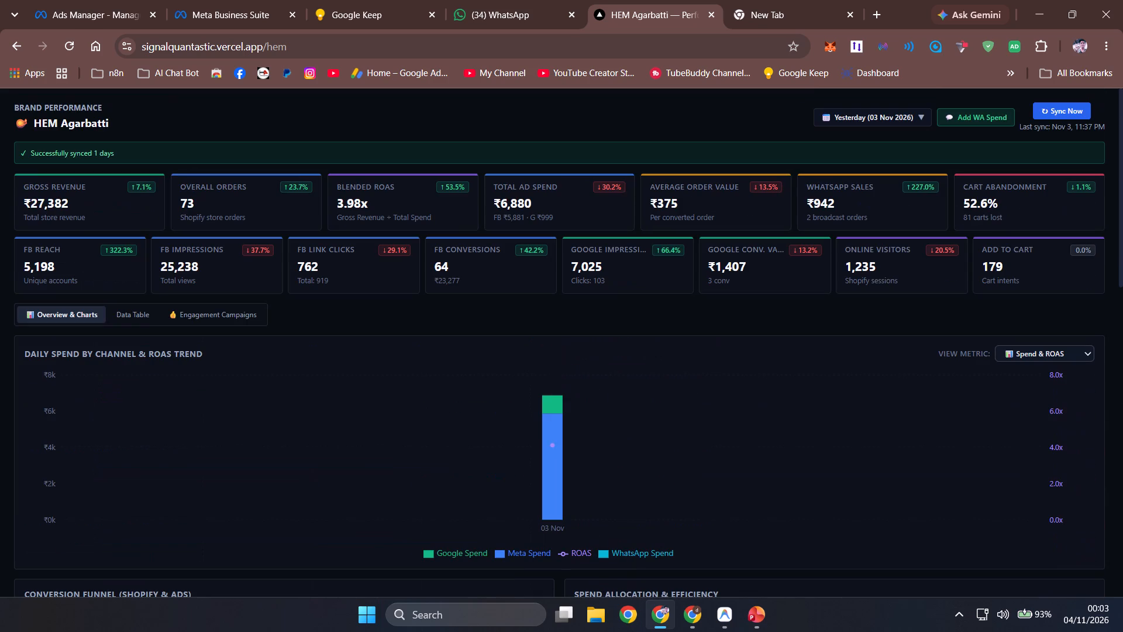
click(874, 124)
click(914, 184)
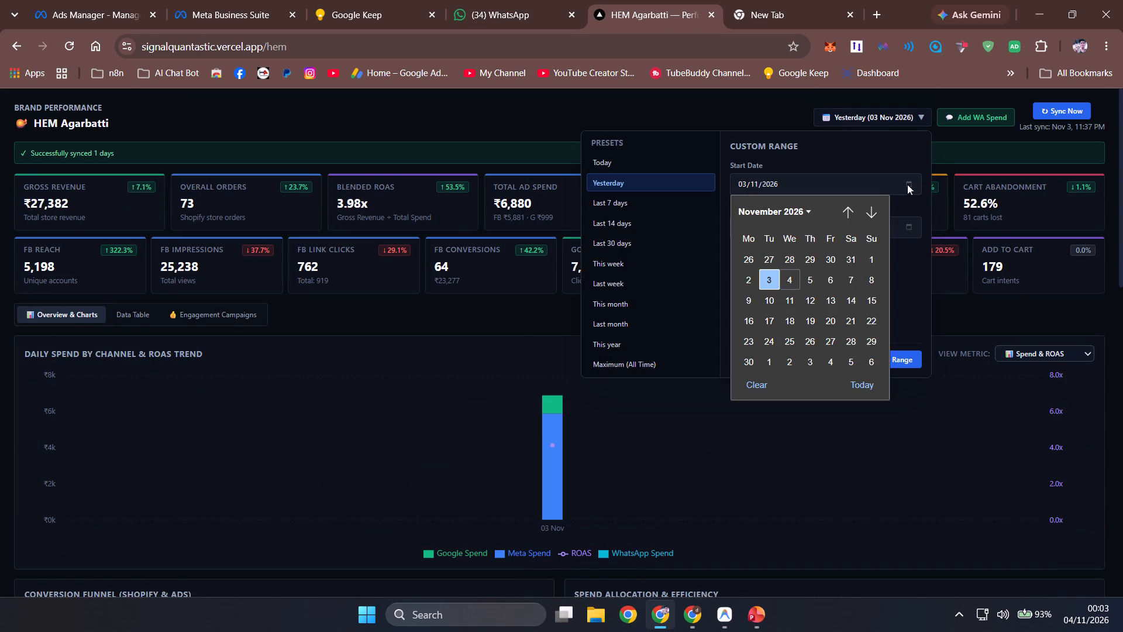
Set the custom range's start and end dates to 02/11/2026 and apply it to the HEM Agarbatti performance data.
click(756, 279)
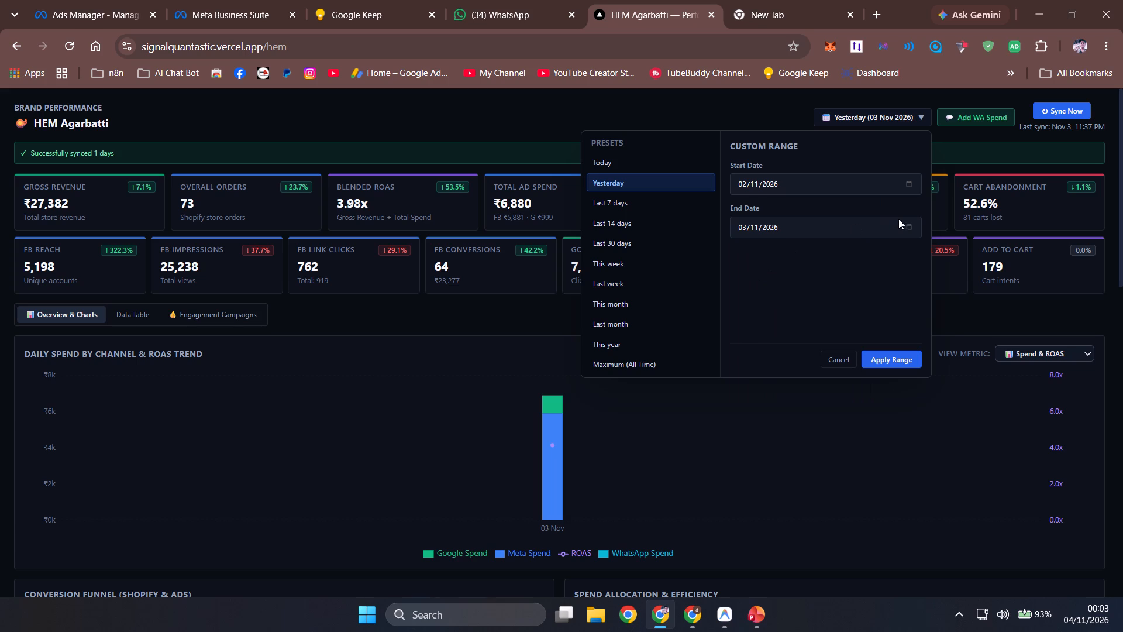
click(907, 225)
click(745, 331)
click(888, 354)
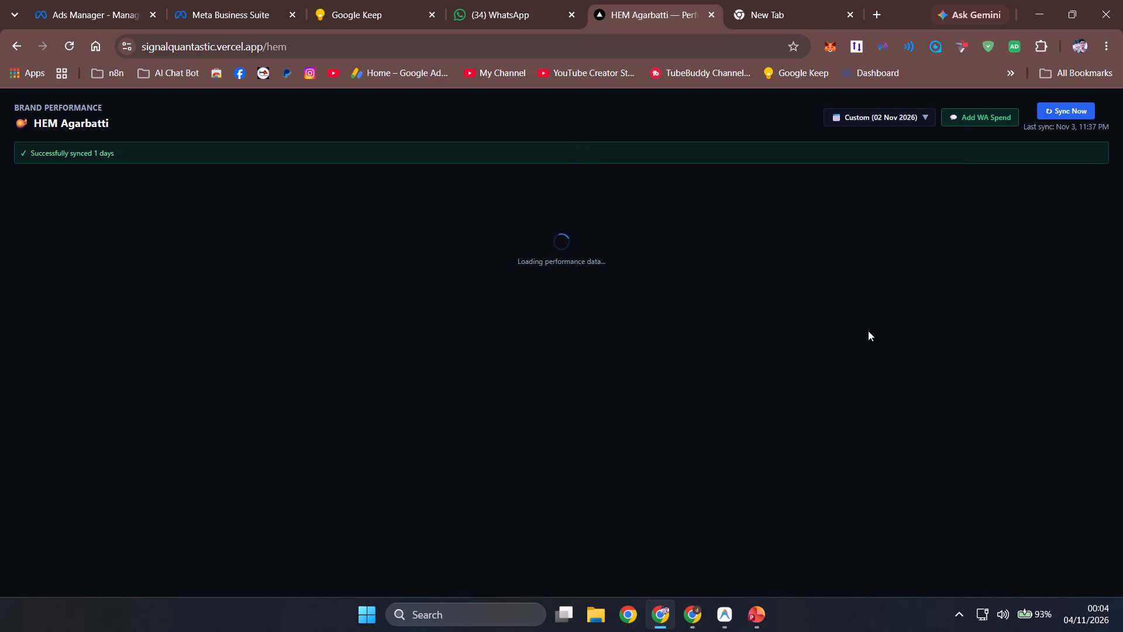
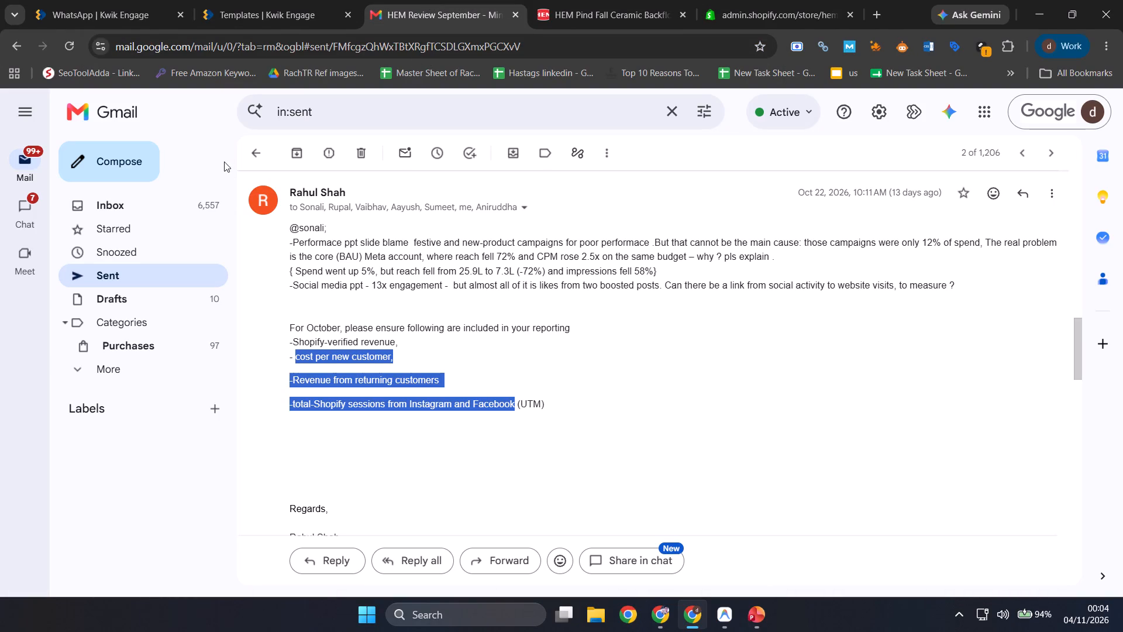
Return from the HEM Review September email to the sent mail list and refresh it.
click(250, 153)
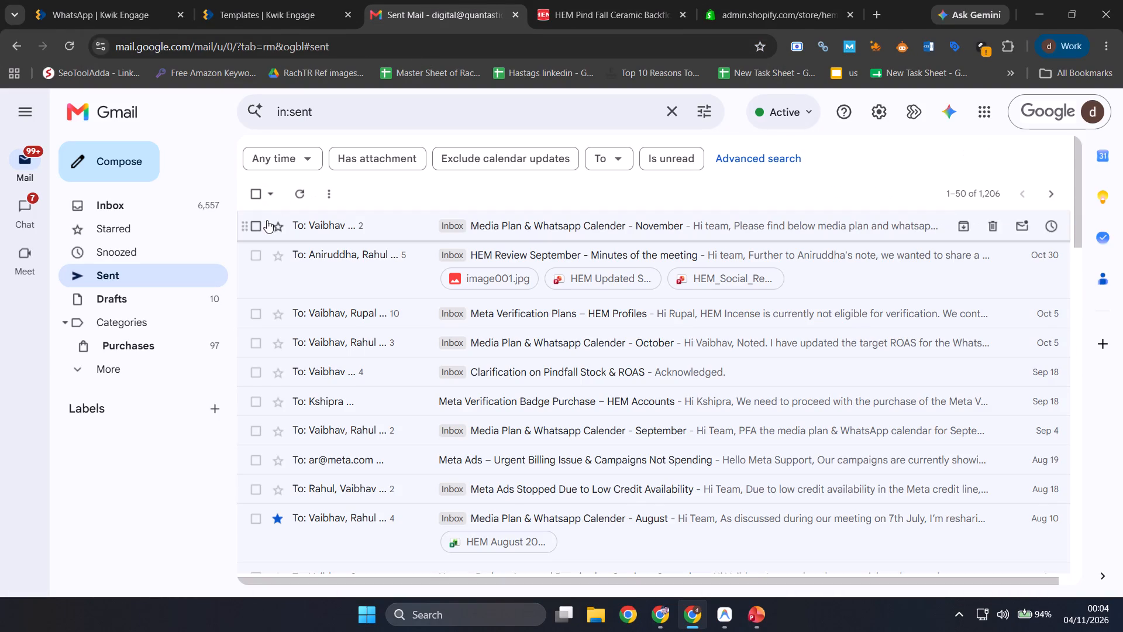
click(298, 191)
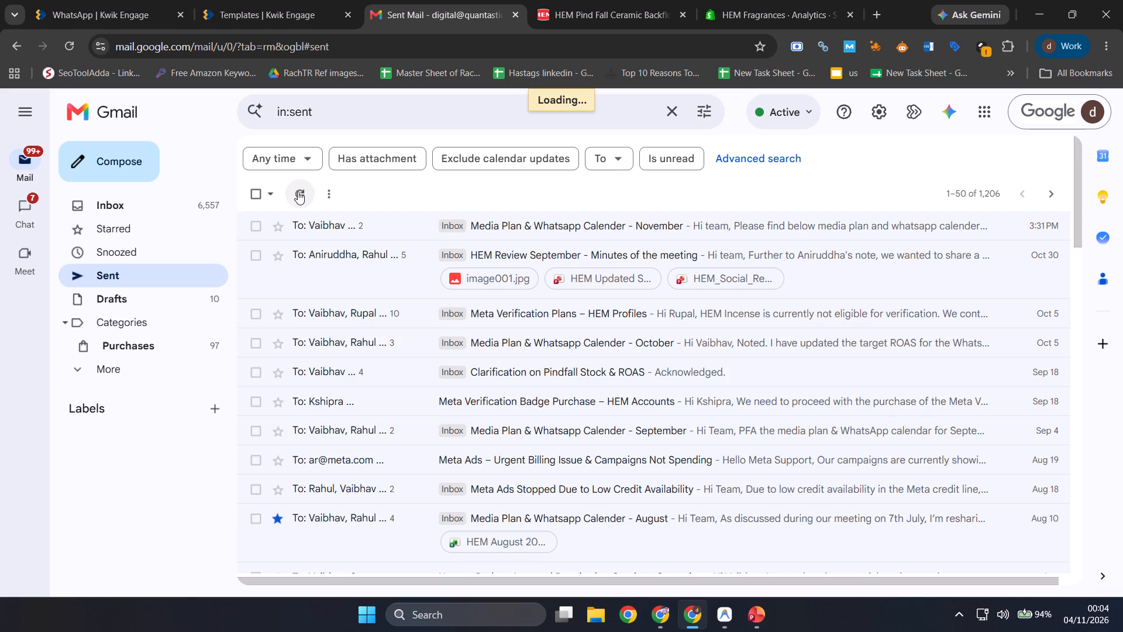
Close the Gmail sent mail page.
click(508, 12)
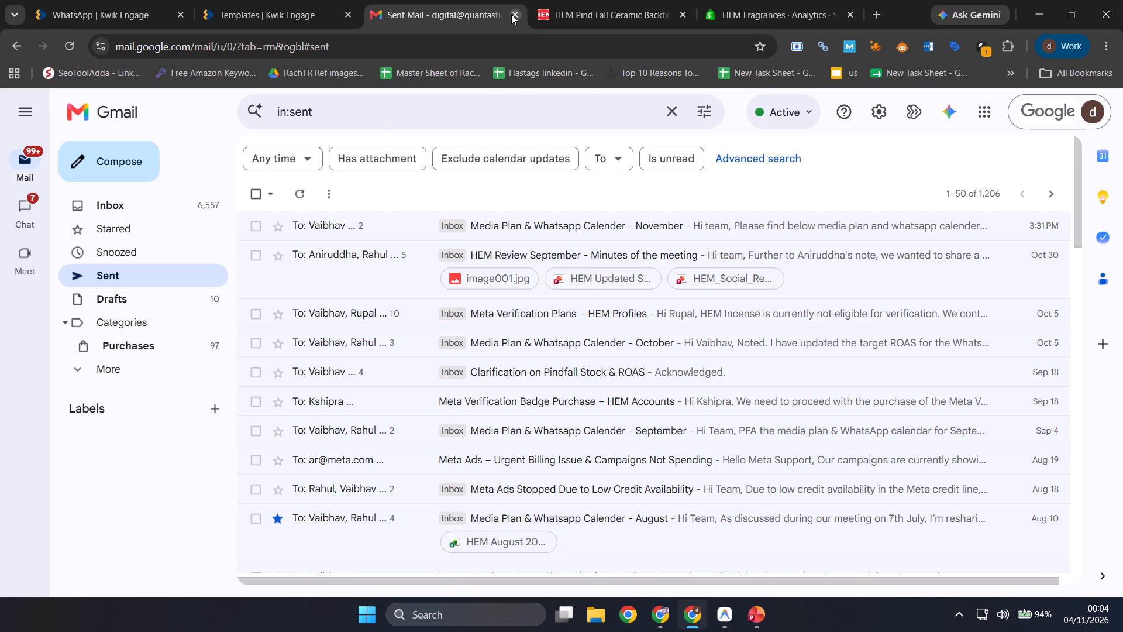
click(511, 14)
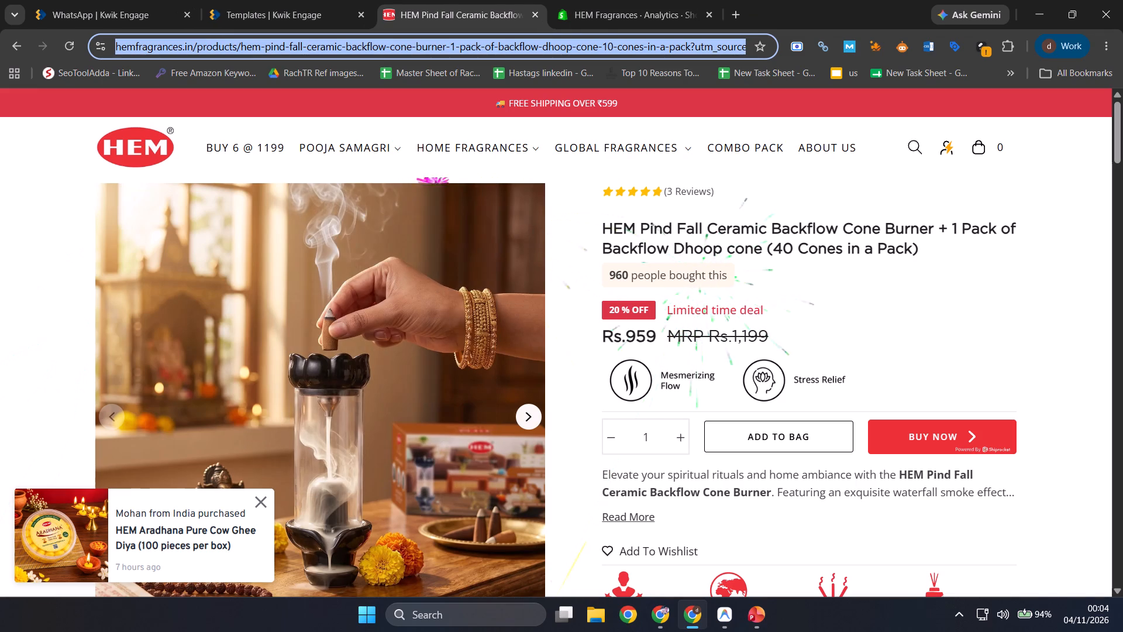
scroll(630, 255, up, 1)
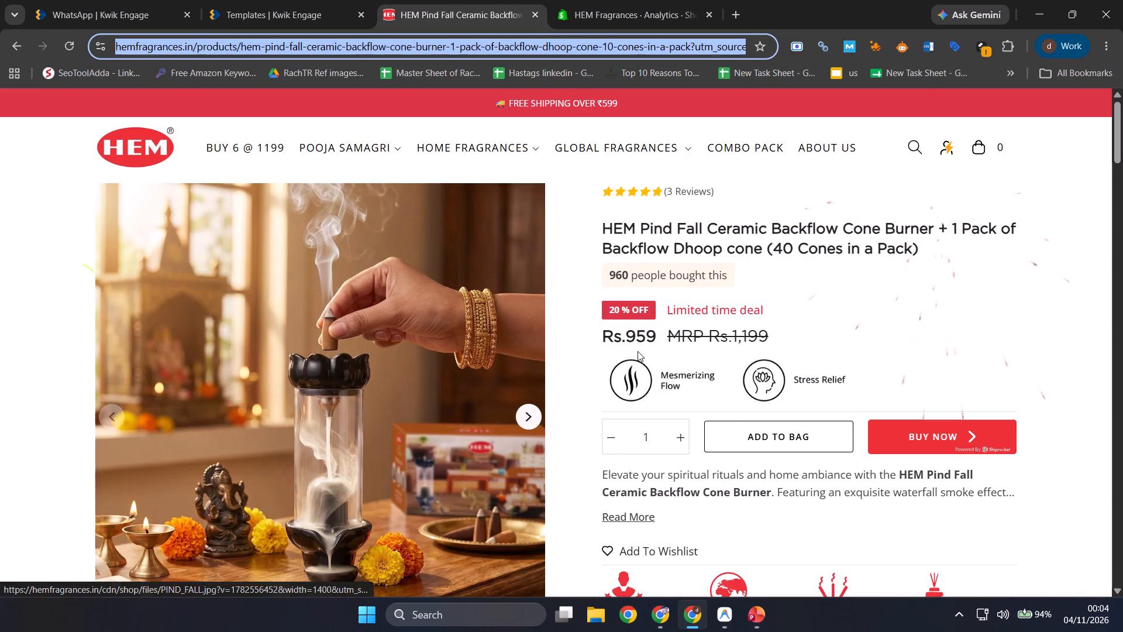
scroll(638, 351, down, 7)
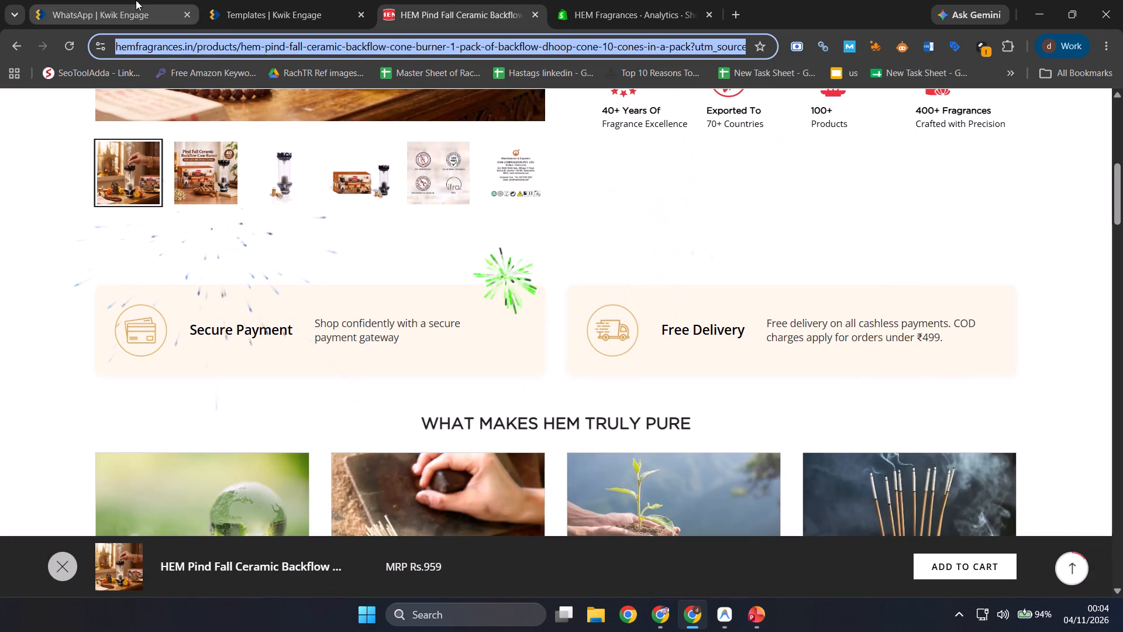